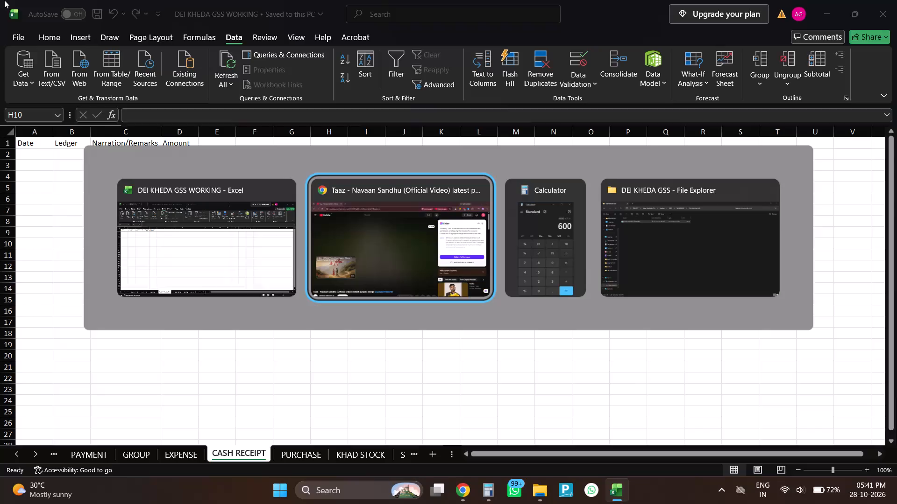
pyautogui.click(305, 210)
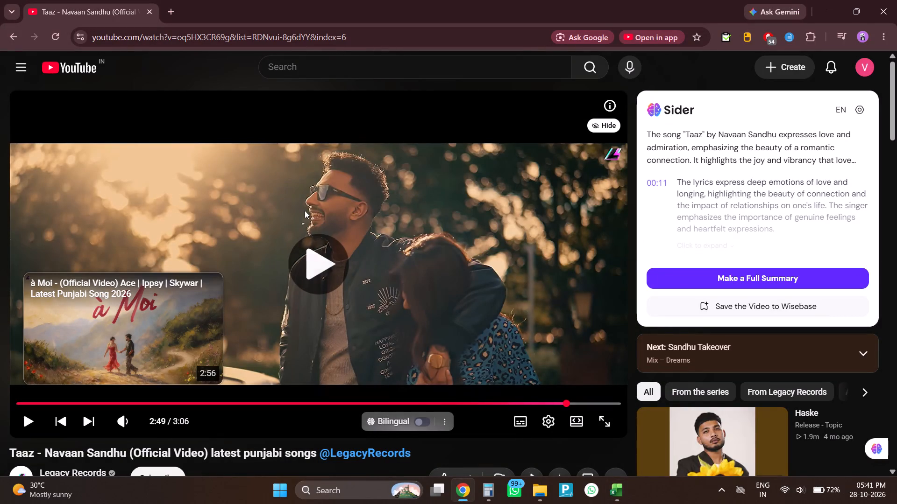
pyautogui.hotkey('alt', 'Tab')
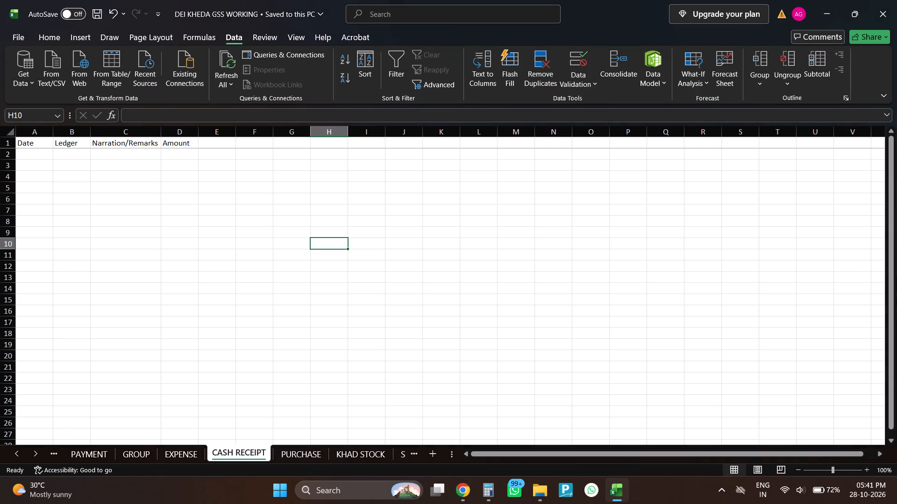
# Select cell A2, the first empty cell under the Date header on the CASH RECEIPT sheet.
pyautogui.click(335, 239)
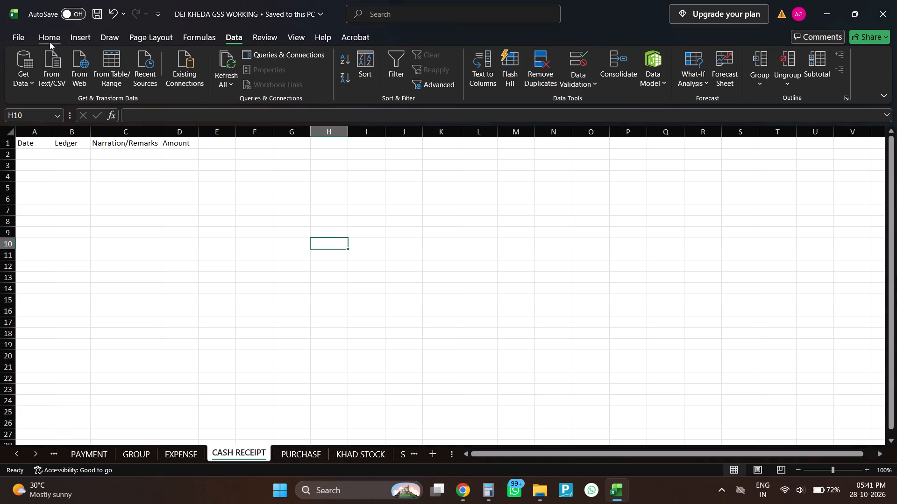
pyautogui.click(50, 42)
pyautogui.click(38, 157)
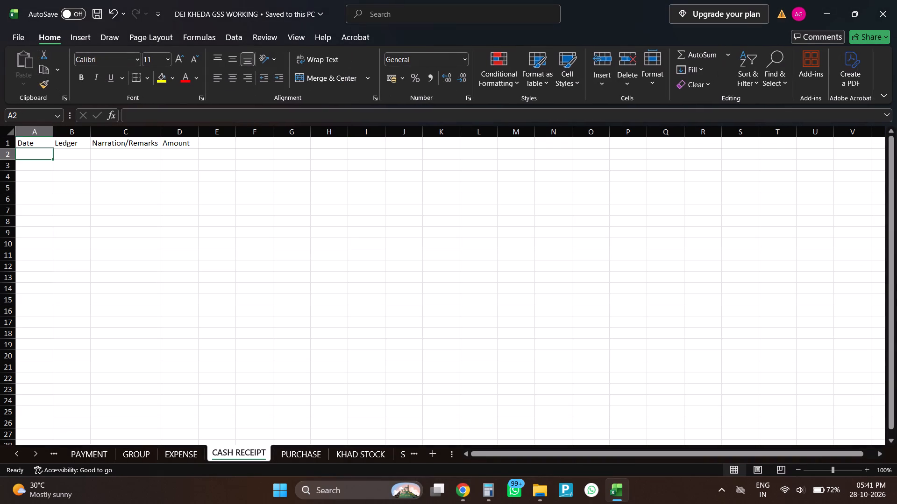
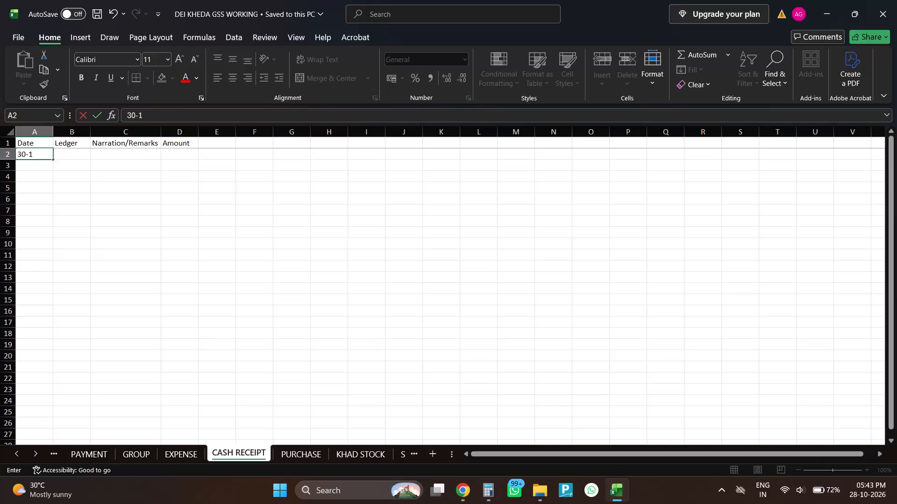
# Enter the date 30-12-2025 in cell A2.
pyautogui.press('Return')
pyautogui.press('Up')
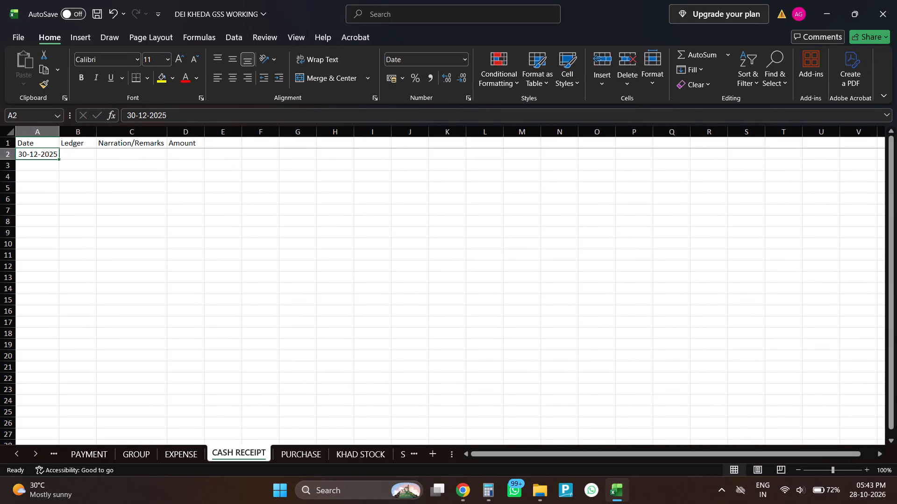
# Enter GCC Loan Member as the ledger in cell B2 and fit column B's width to the text.
pyautogui.press('Right')
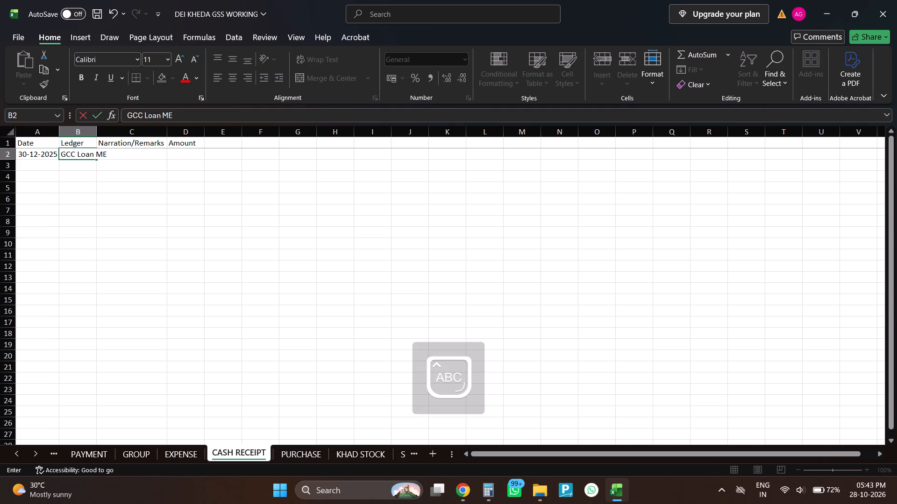
pyautogui.write('ember')
pyautogui.press('Return')
pyautogui.press('Up')
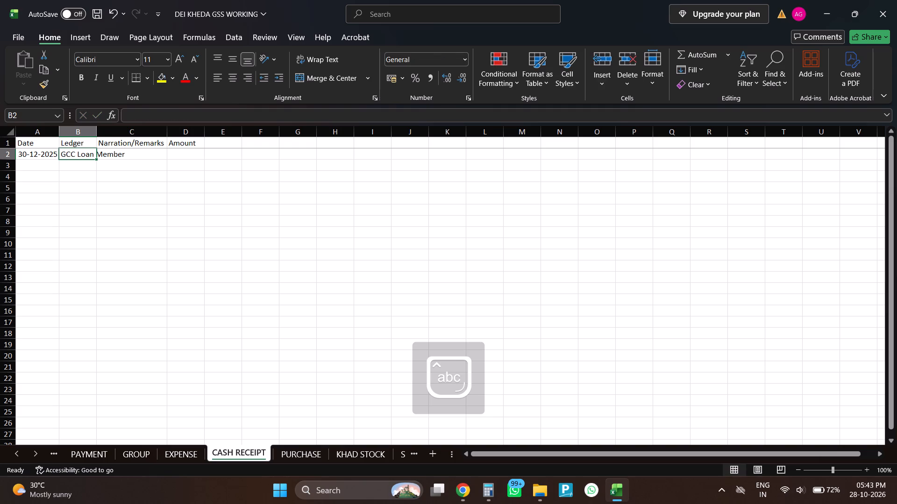
pyautogui.doubleClick(97, 129)
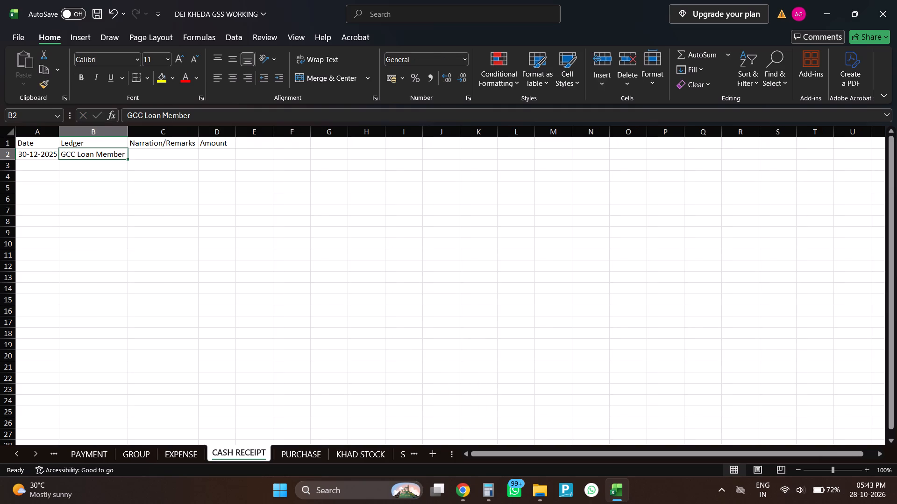
# Enter the first member's two names separated by a slash in Narration/Remarks cell C2 and fit column C's width to them.
pyautogui.press('Right')
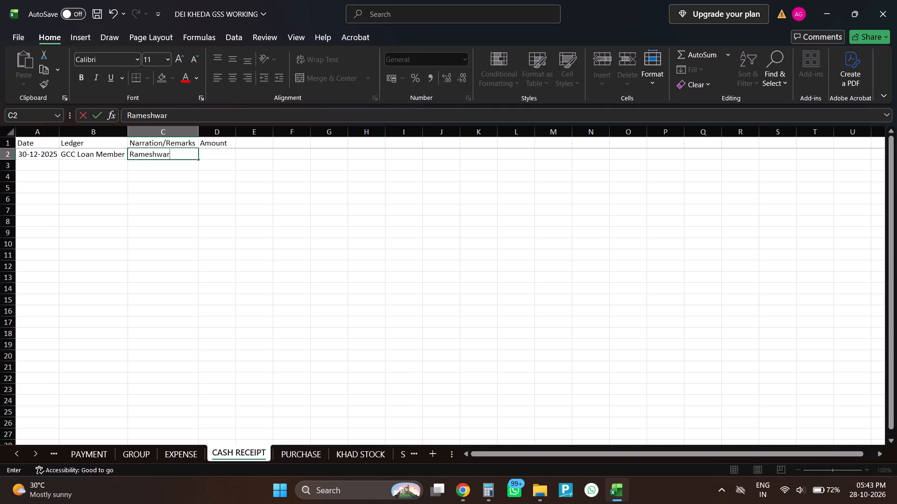
pyautogui.press('space')
pyautogui.write('/')
pyautogui.press('space')
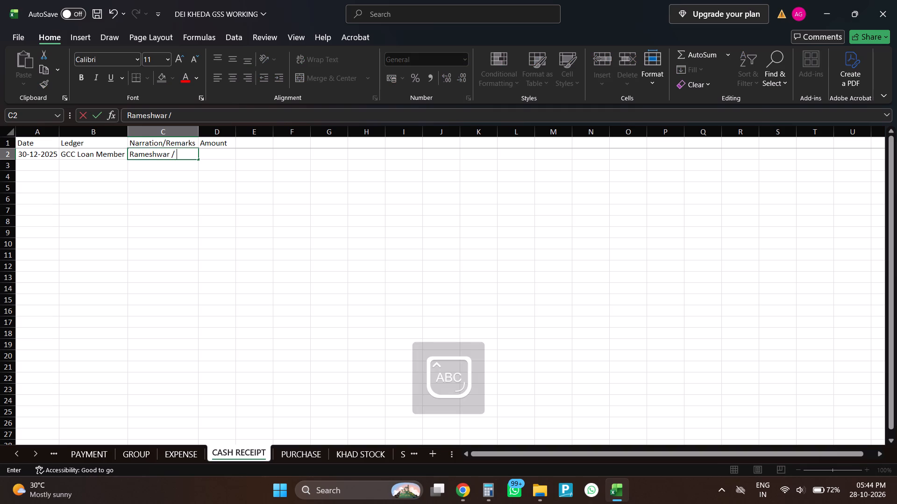
pyautogui.write('annalal')
pyautogui.press('Return')
pyautogui.press('Up')
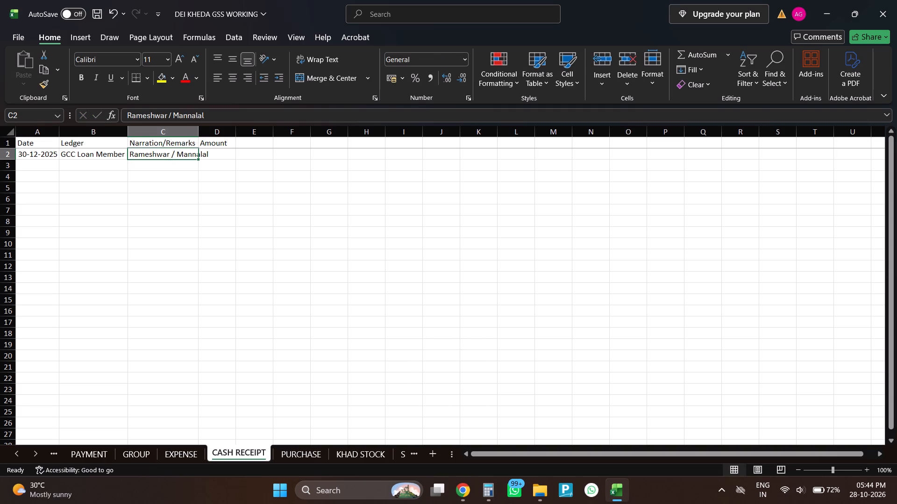
pyautogui.doubleClick(199, 131)
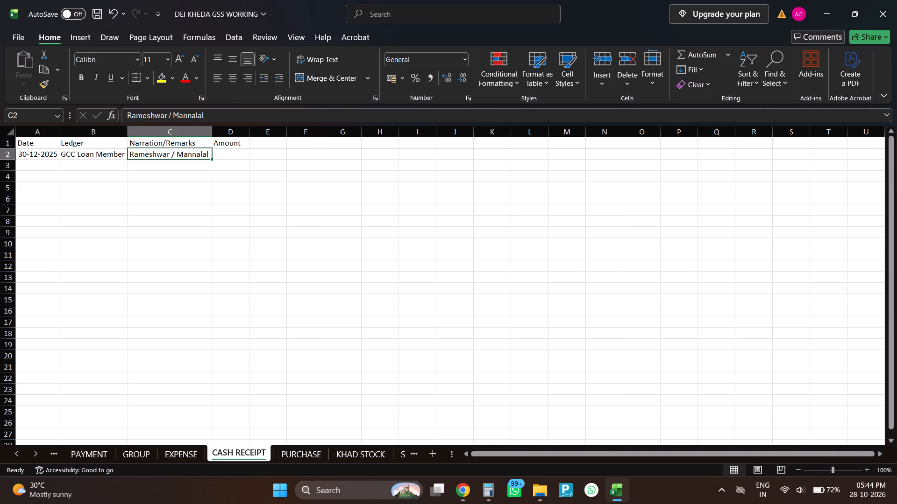
# Enter the amount 80000 in cell D2 and return to the date cell A2.
pyautogui.press('Right')
pyautogui.write('8000')
pyautogui.press('Return')
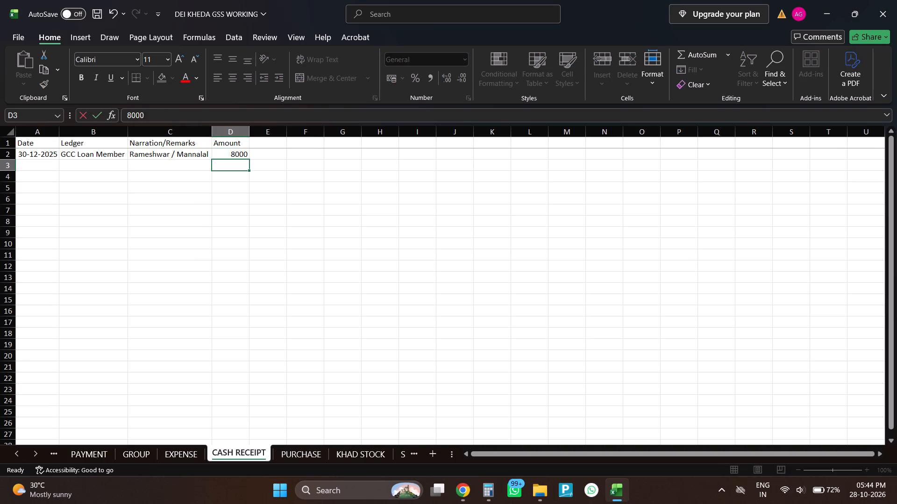
pyautogui.press('Up')
pyautogui.write('80000')
pyautogui.press('Return')
pyautogui.press('Up')
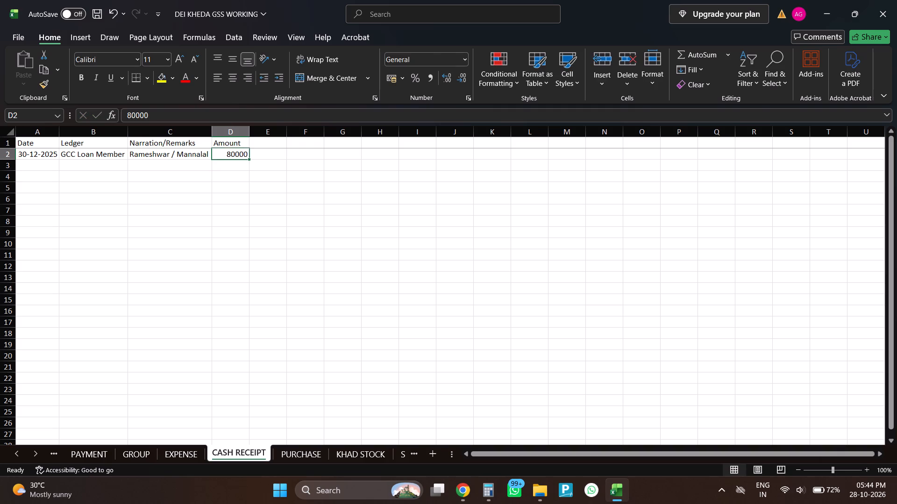
pyautogui.press('Left')
pyautogui.press('Left')
pyautogui.press('Left')
pyautogui.press('Left')
pyautogui.press('Left')
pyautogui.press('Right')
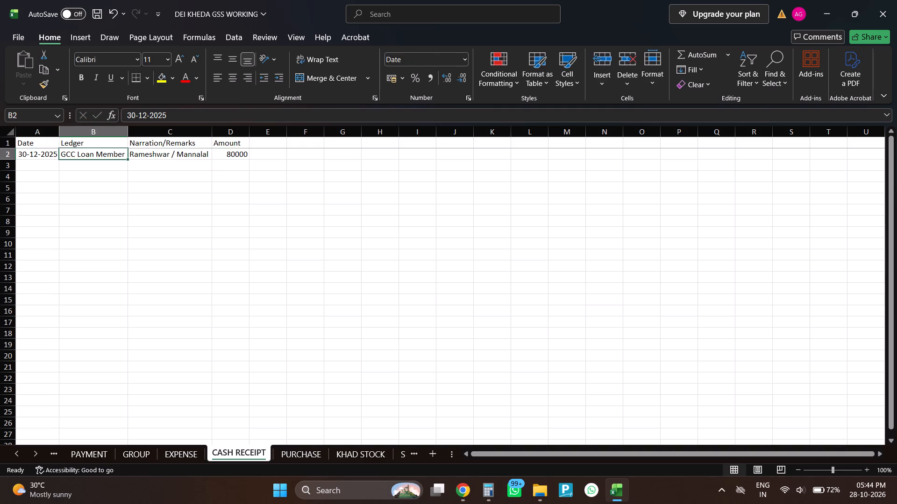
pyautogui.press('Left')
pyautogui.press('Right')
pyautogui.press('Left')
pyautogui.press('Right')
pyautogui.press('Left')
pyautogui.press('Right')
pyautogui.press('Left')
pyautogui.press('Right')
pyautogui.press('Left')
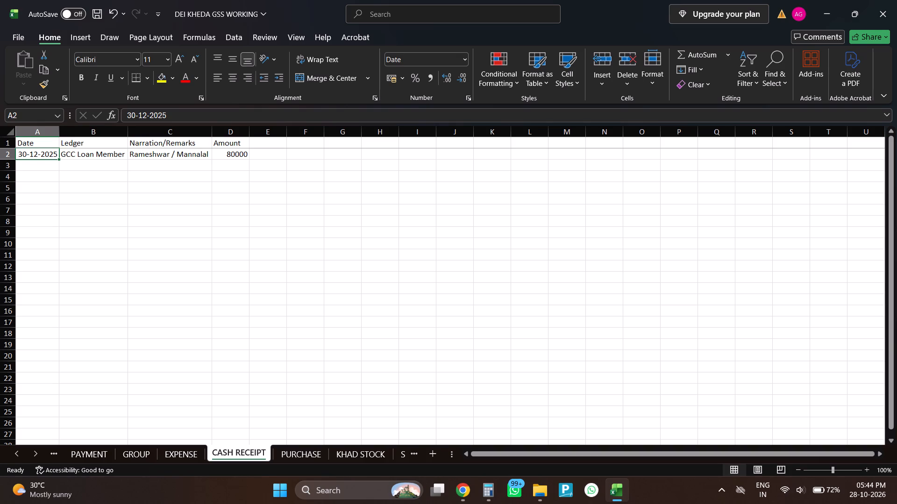
# Fill the date and ledger from row 2 down into cells A3 and B3.
pyautogui.press('Down')
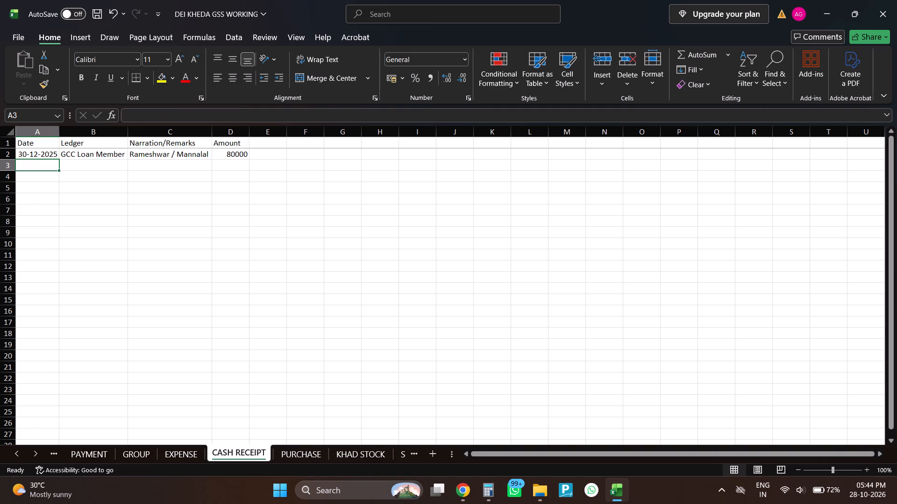
pyautogui.hotkey('ctrl', 'd')
pyautogui.press('Right')
pyautogui.hotkey('ctrl', 'd')
# Enter the second member's two names separated by a slash in cell C3 and the amount 50000 in cell D3.
pyautogui.press('Right')
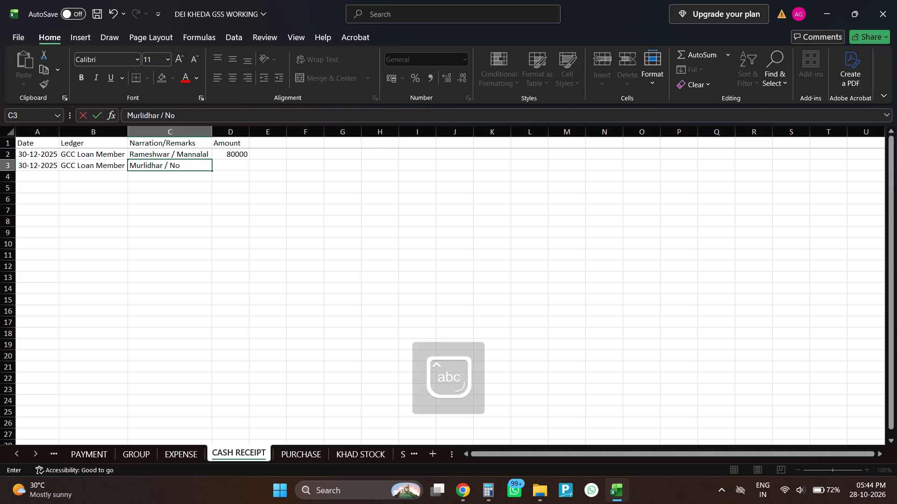
pyautogui.press('Return')
pyautogui.press('Up')
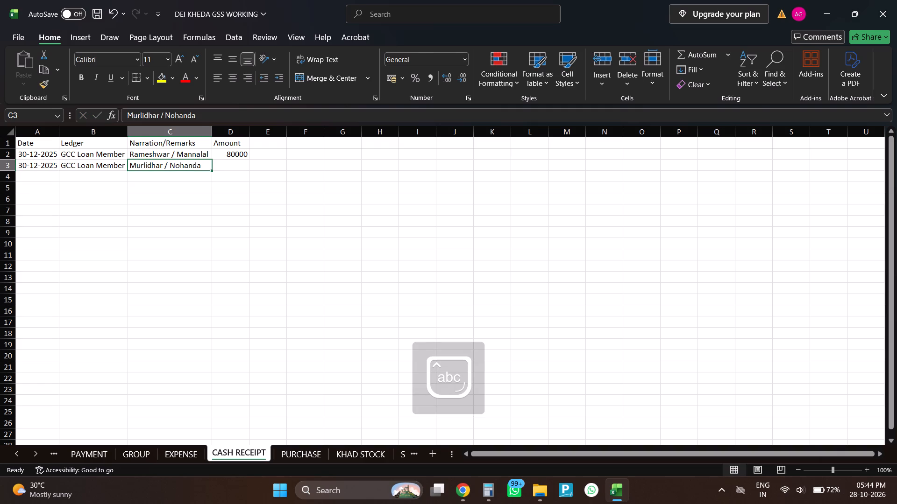
pyautogui.press('Right')
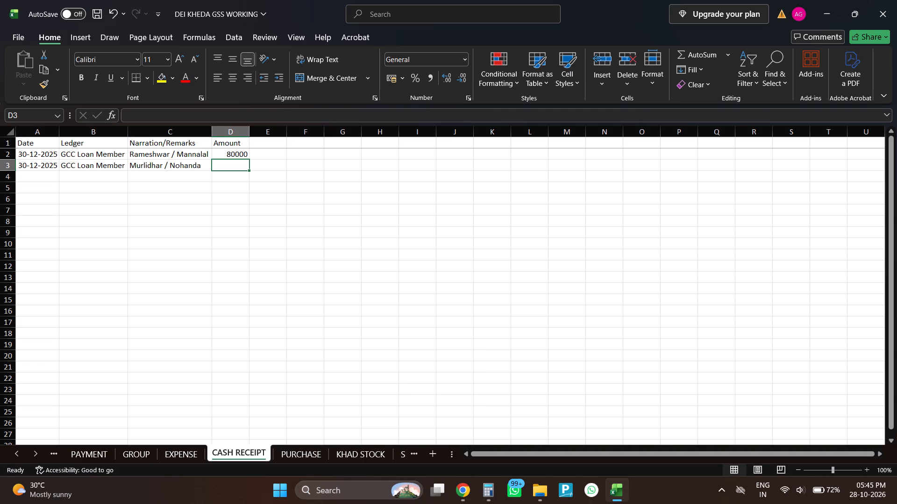
pyautogui.write('50000')
pyautogui.press('Return')
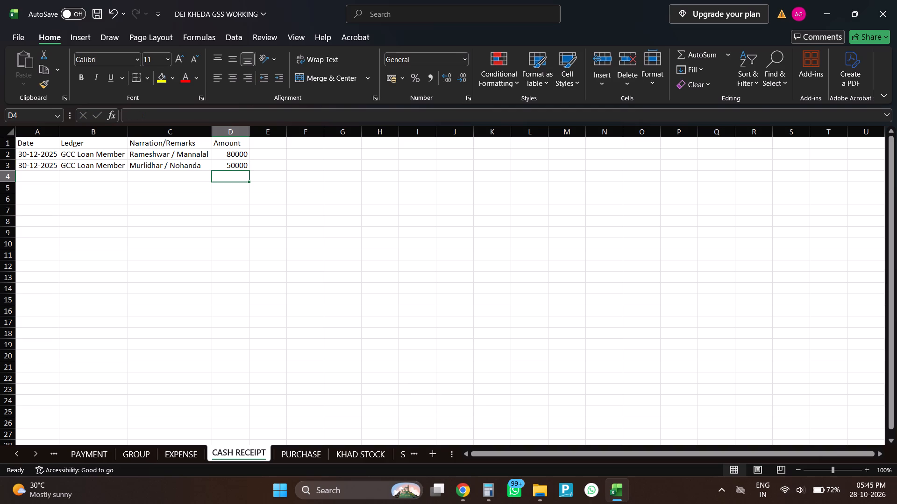
# Switch to Chrome, play the suggested Kangana video on YouTube, and return to the Excel workbook.
pyautogui.hotkey('alt', 'Tab')
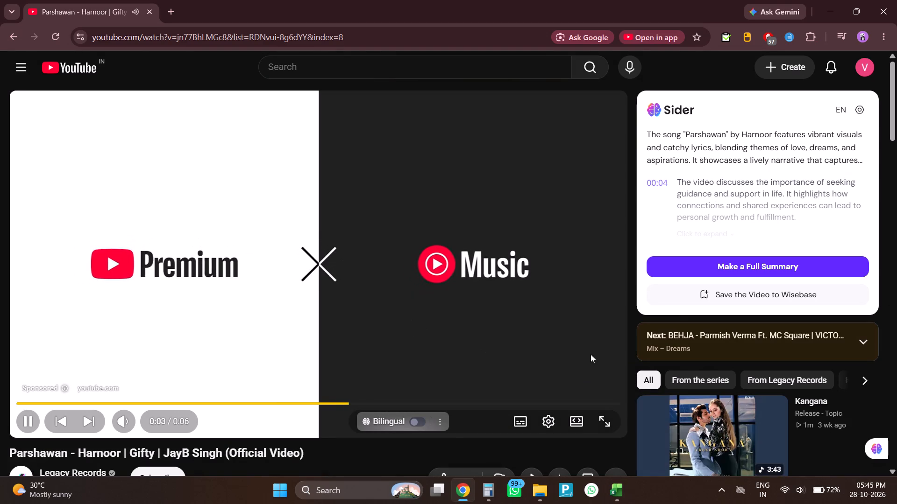
pyautogui.scroll(-4, 561, 321)
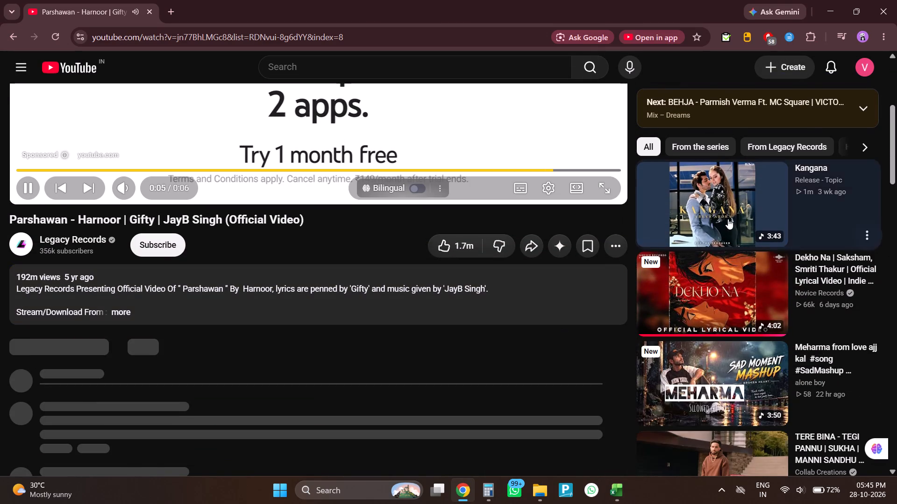
pyautogui.click(728, 219)
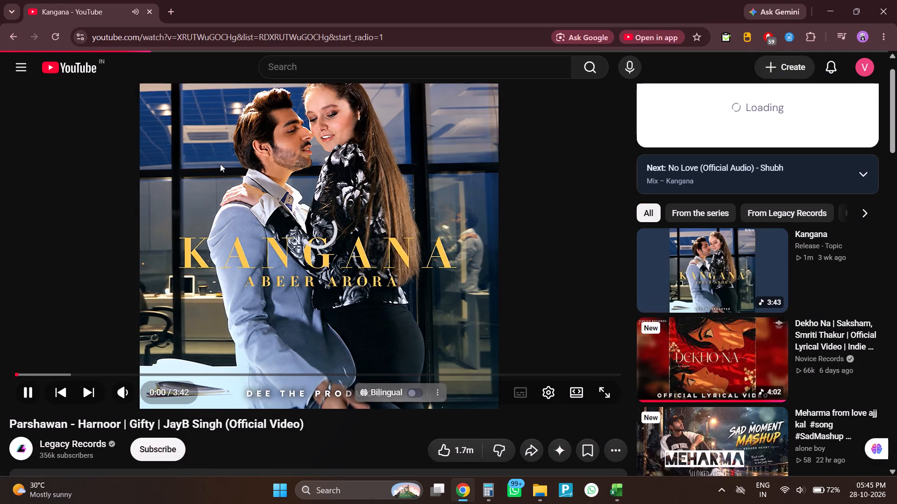
pyautogui.hotkey('alt', 'Tab')
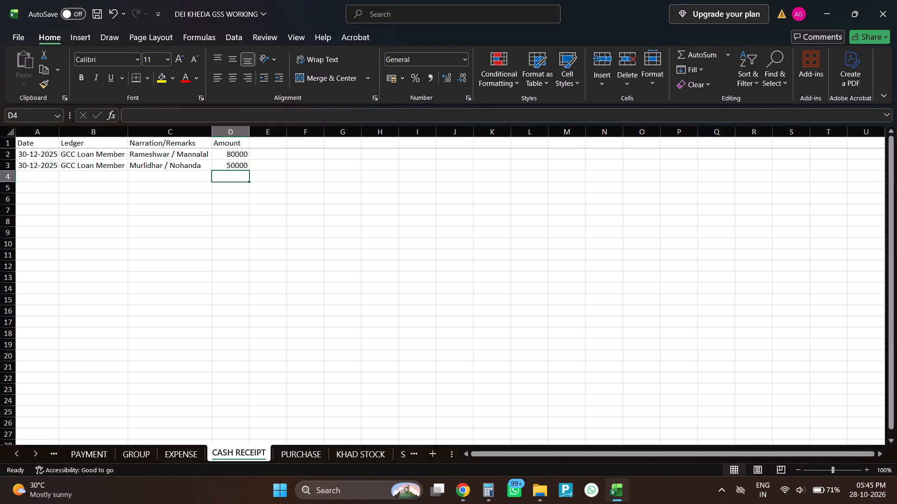
# Switch back to YouTube in Chrome and pause the Kangana video.
pyautogui.hotkey('alt', 'Tab')
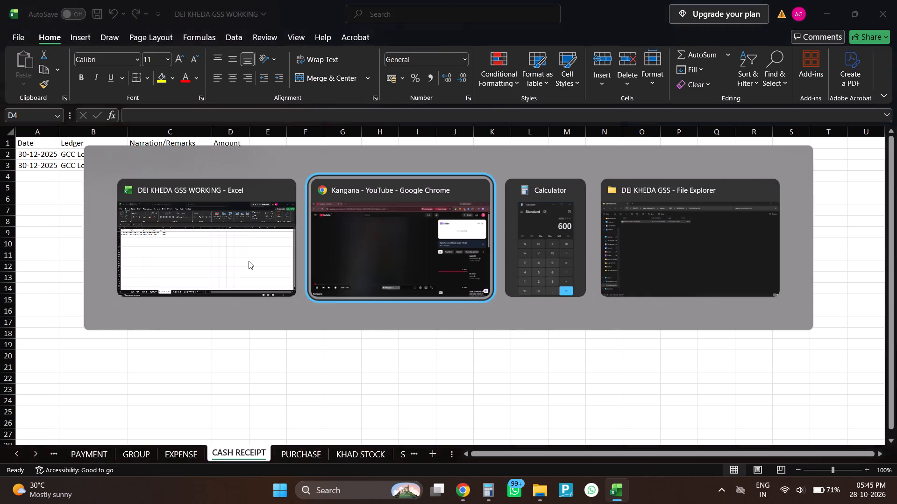
pyautogui.click(340, 230)
# Browse the suggested videos beside Kangana, play the Naah video by Jass Manak, and return to the Excel workbook.
pyautogui.scroll(-5, 356, 316)
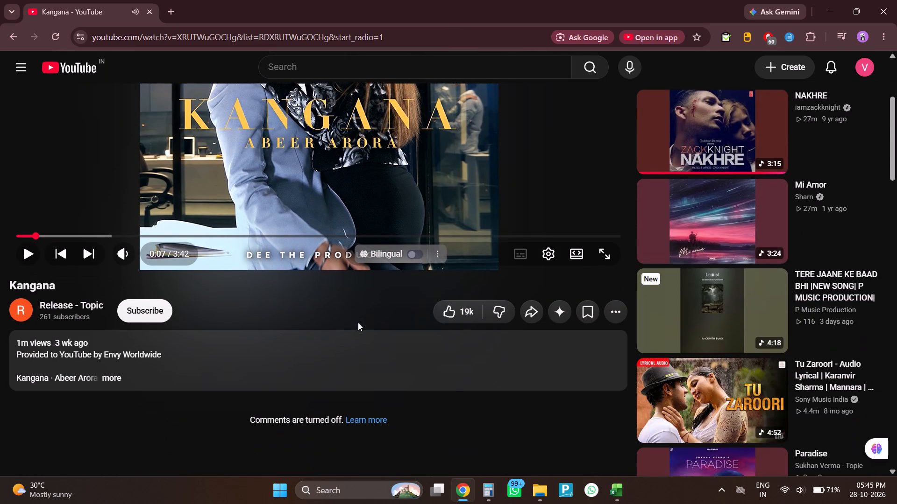
pyautogui.scroll(-1, 358, 322)
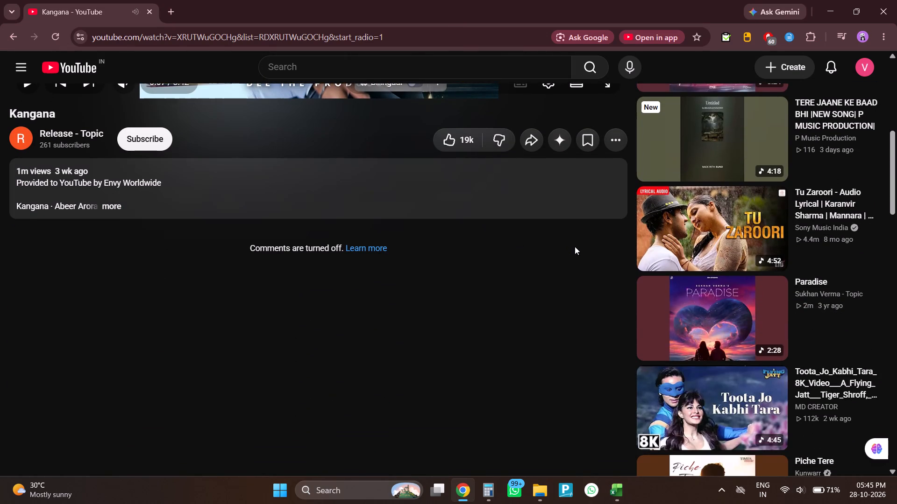
pyautogui.scroll(-3, 575, 246)
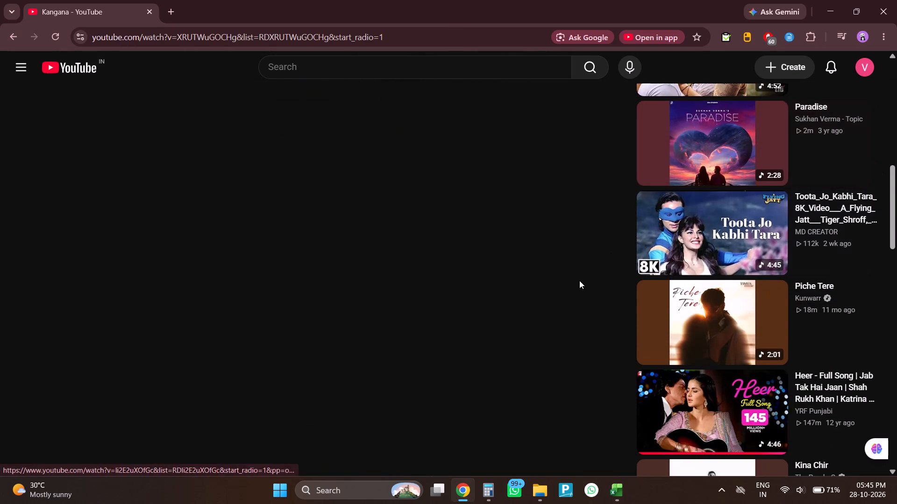
pyautogui.scroll(-6, 579, 280)
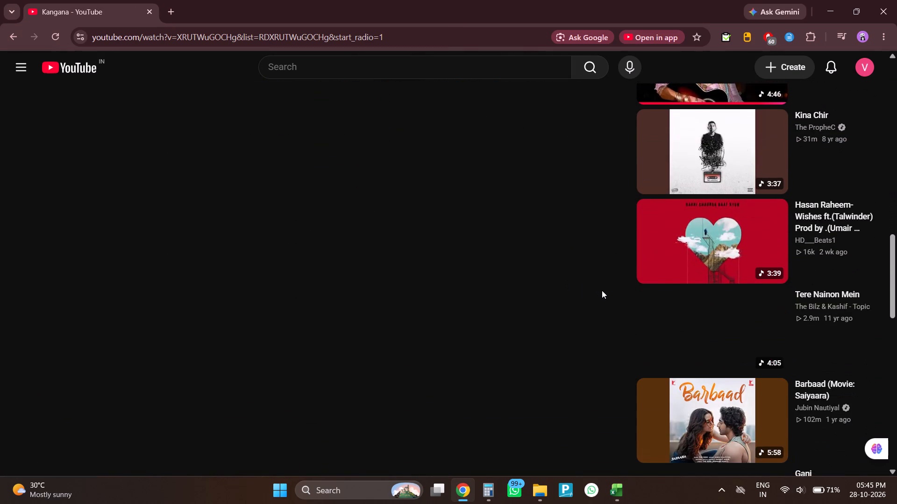
pyautogui.scroll(-4, 602, 290)
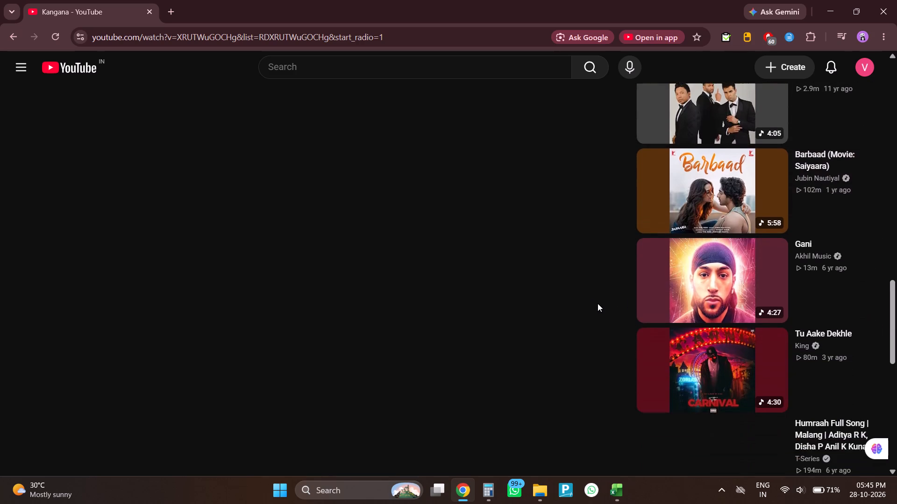
pyautogui.scroll(-3, 598, 303)
pyautogui.scroll(-3, 599, 242)
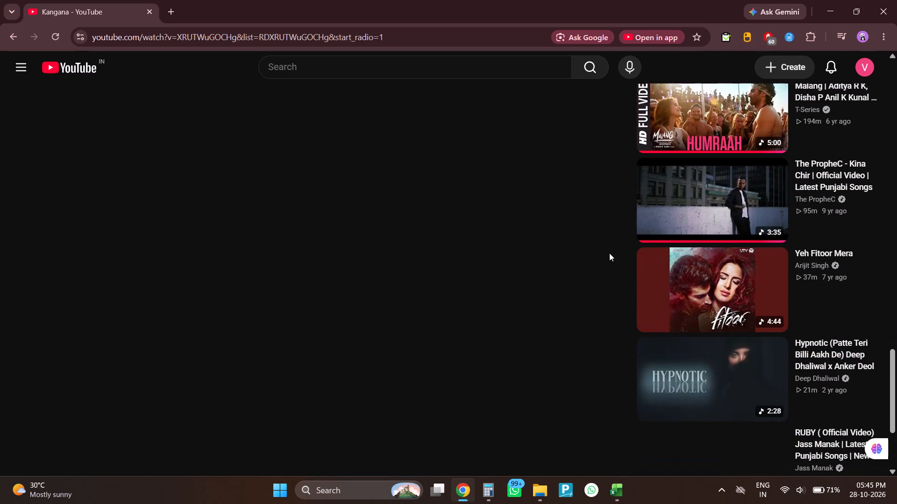
pyautogui.scroll(-3, 645, 237)
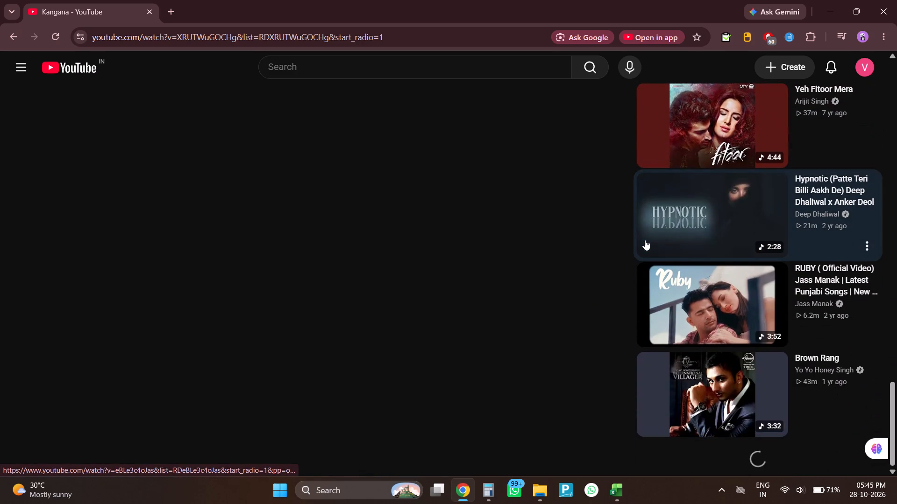
pyautogui.scroll(-5, 645, 240)
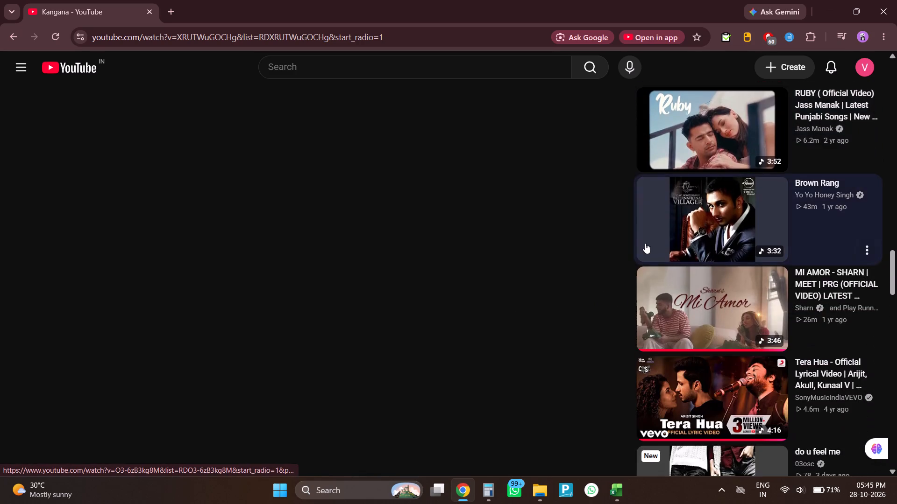
pyautogui.scroll(-6, 645, 243)
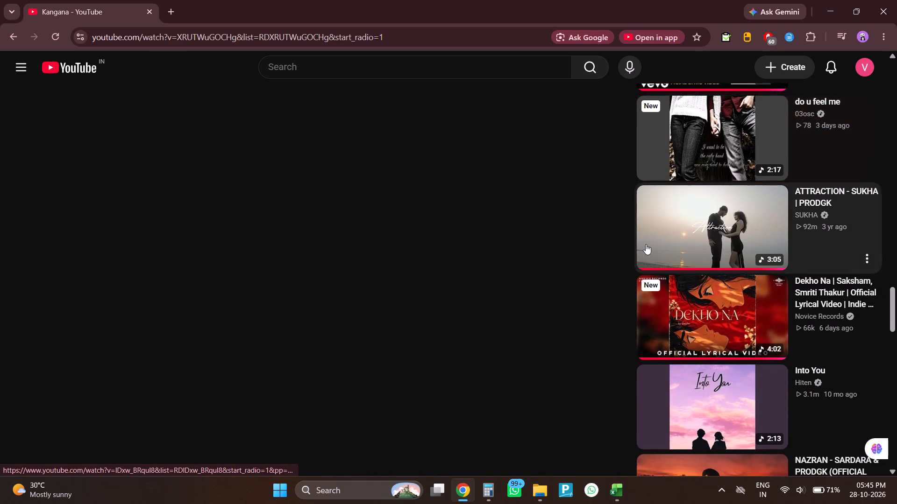
pyautogui.scroll(-5, 646, 244)
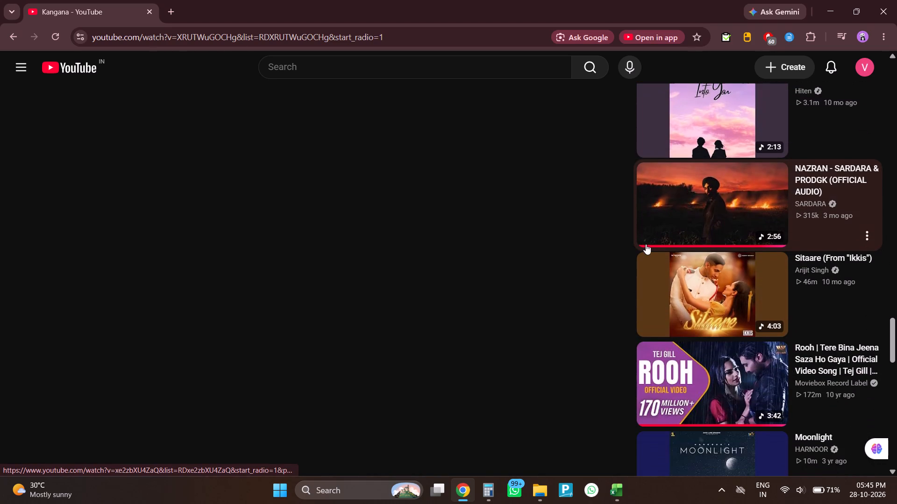
pyautogui.scroll(-2, 646, 244)
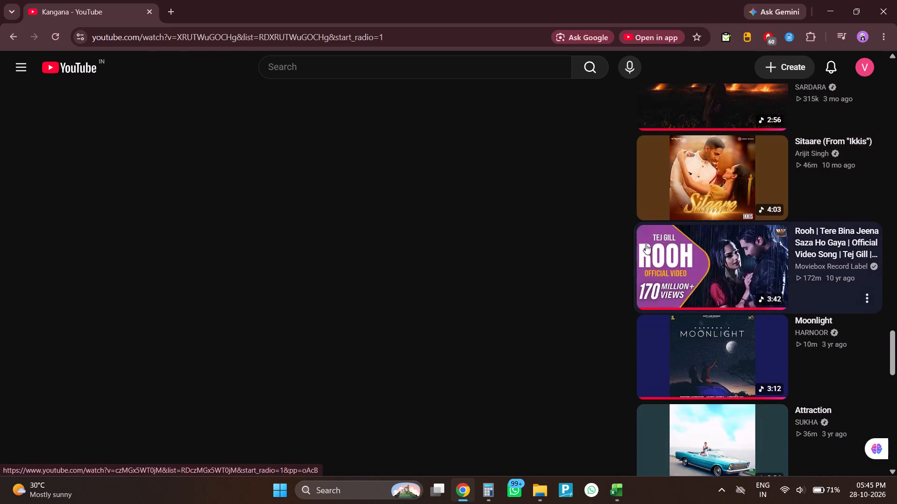
pyautogui.scroll(2, 646, 244)
pyautogui.scroll(-3, 646, 244)
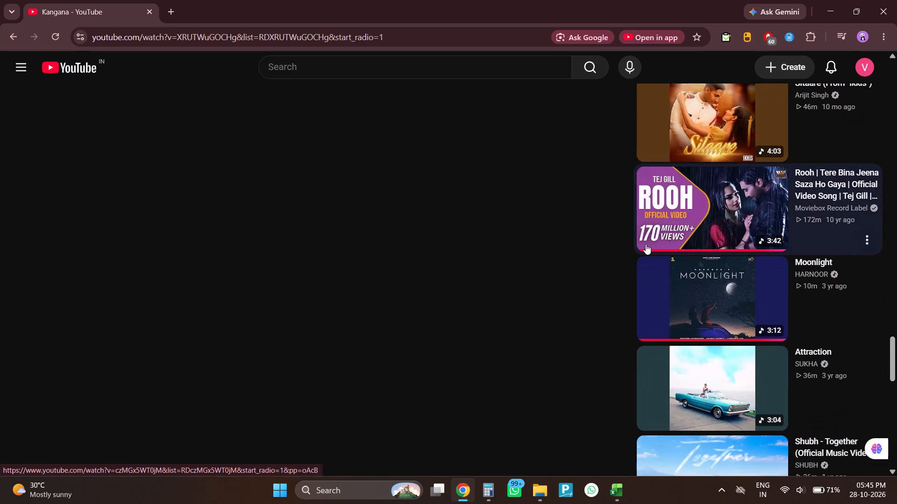
pyautogui.scroll(-9, 646, 244)
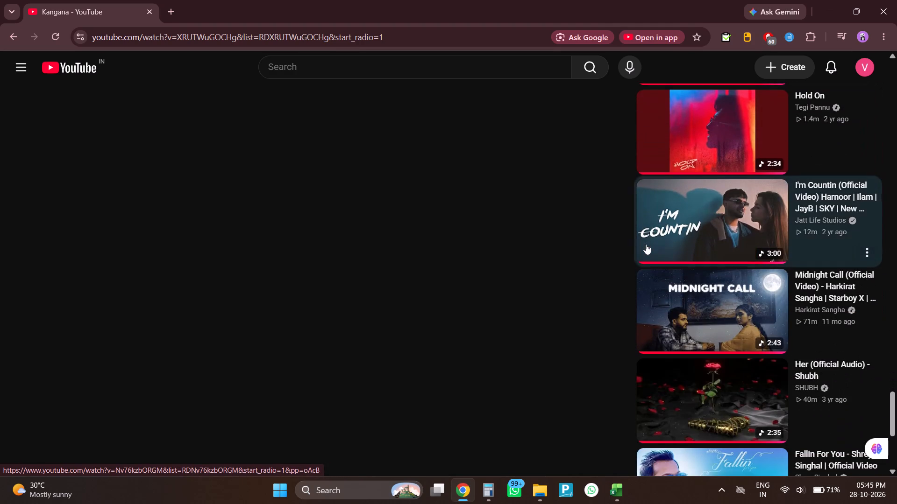
pyautogui.scroll(-3, 646, 244)
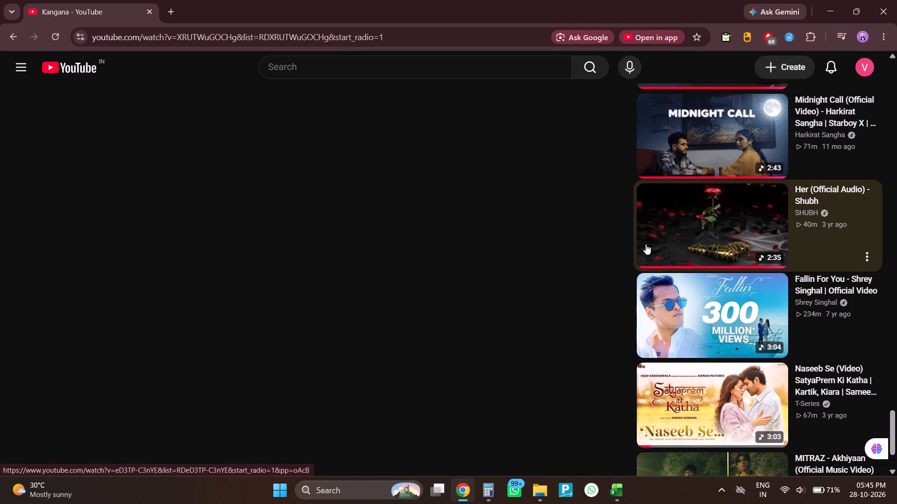
pyautogui.scroll(-5, 646, 244)
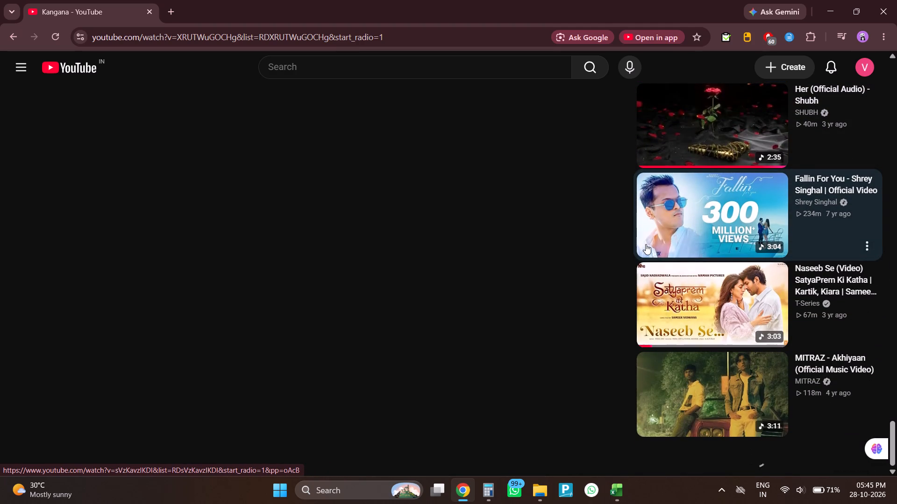
pyautogui.scroll(-2, 646, 244)
pyautogui.scroll(-7, 577, 261)
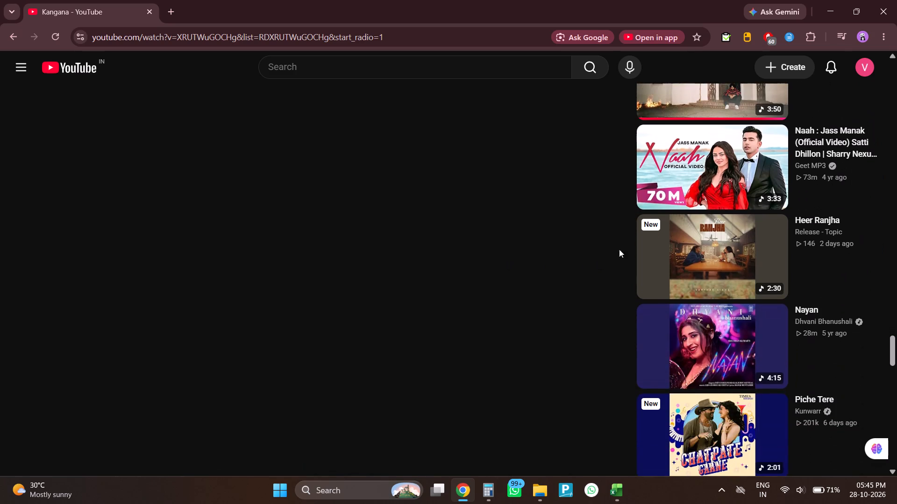
pyautogui.click(757, 178)
pyautogui.hotkey('alt', 'Tab')
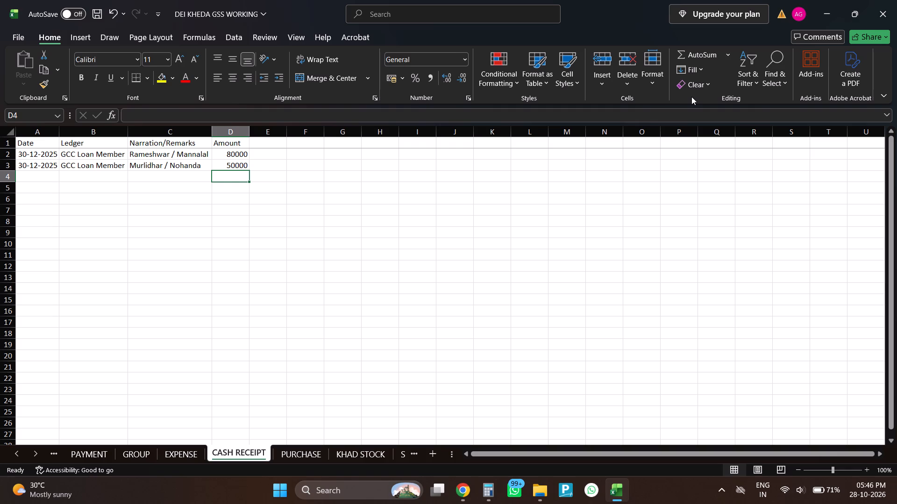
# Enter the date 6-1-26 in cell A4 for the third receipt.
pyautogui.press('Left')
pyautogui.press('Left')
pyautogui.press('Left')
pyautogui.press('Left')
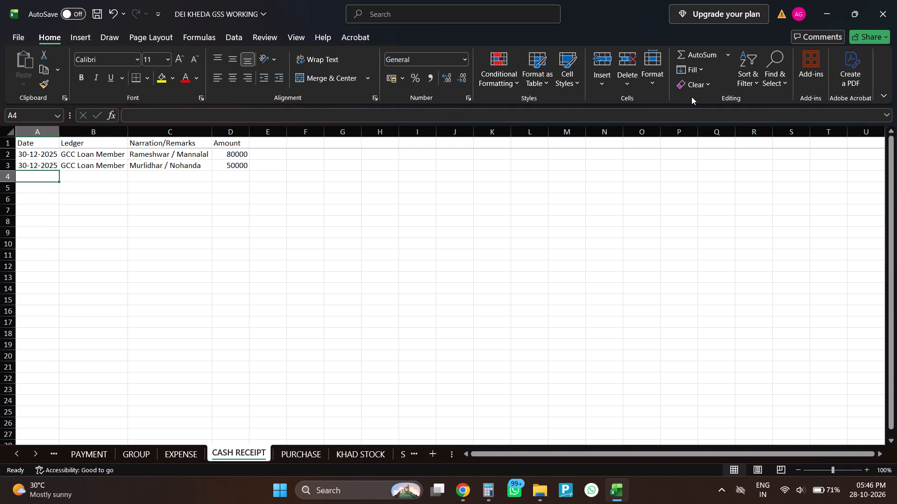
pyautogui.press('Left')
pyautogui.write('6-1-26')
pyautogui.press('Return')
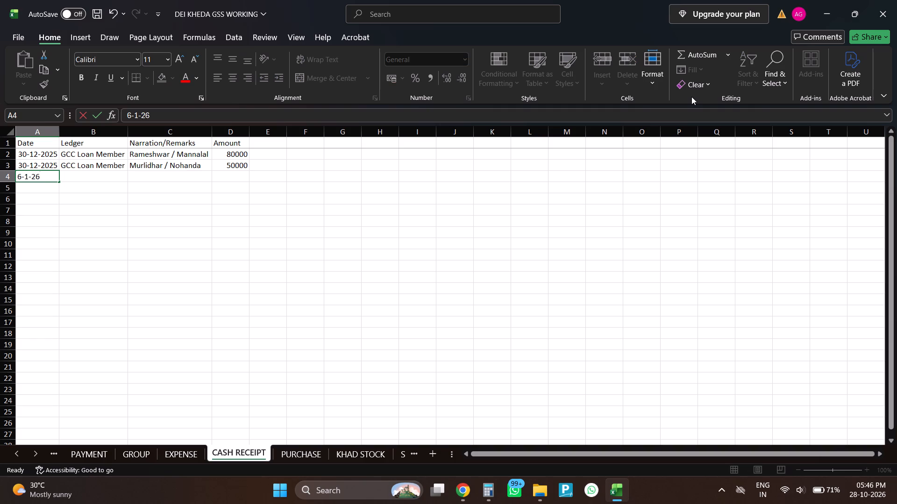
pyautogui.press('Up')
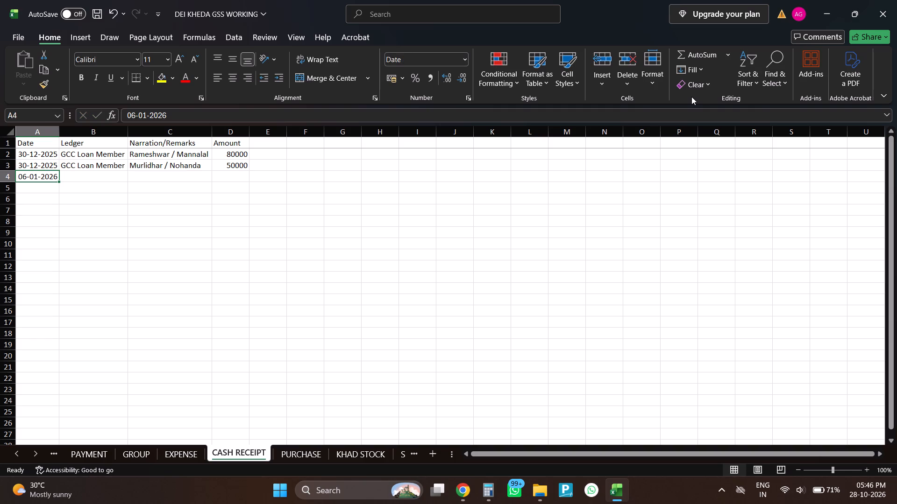
# Fill the ledger from row 3 down into cell B4.
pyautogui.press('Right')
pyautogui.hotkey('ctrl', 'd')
# Enter the third member's two names separated by a slash in cell C4 and the amount 100000 in cell D4.
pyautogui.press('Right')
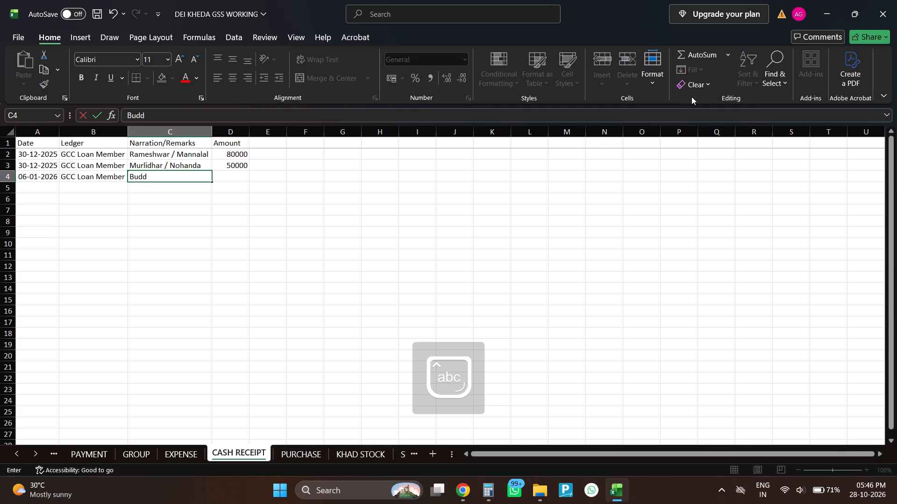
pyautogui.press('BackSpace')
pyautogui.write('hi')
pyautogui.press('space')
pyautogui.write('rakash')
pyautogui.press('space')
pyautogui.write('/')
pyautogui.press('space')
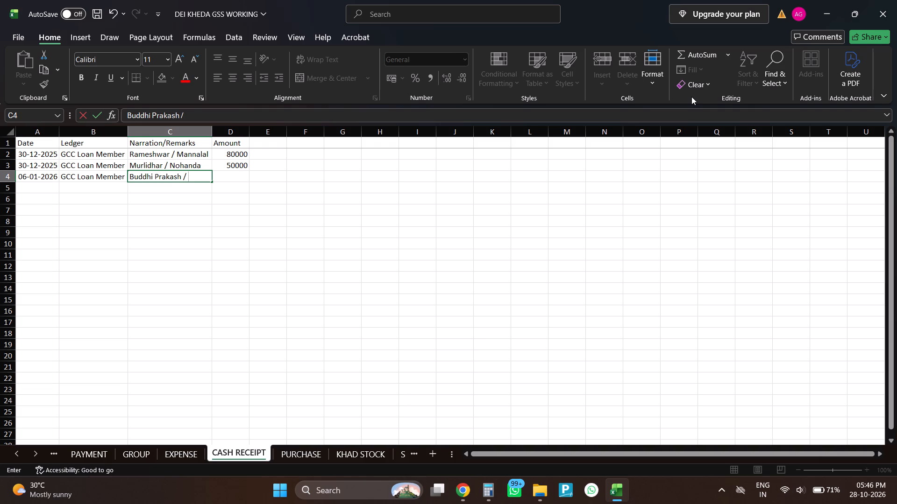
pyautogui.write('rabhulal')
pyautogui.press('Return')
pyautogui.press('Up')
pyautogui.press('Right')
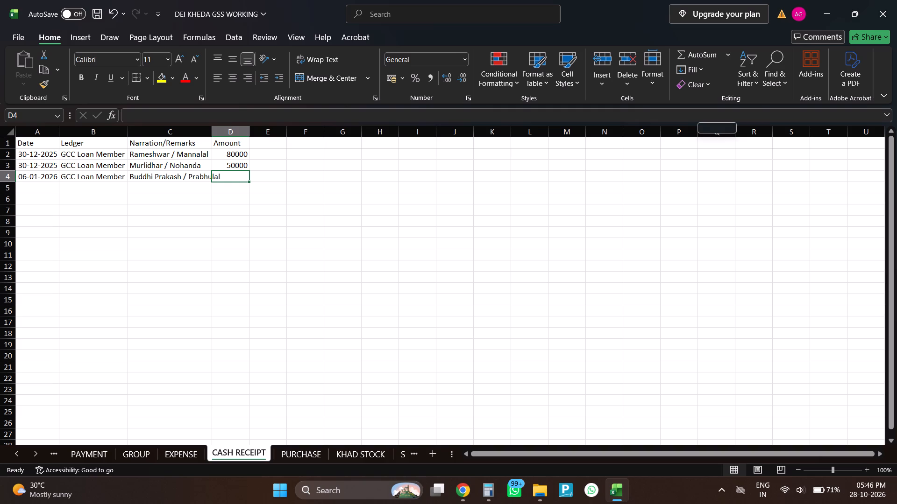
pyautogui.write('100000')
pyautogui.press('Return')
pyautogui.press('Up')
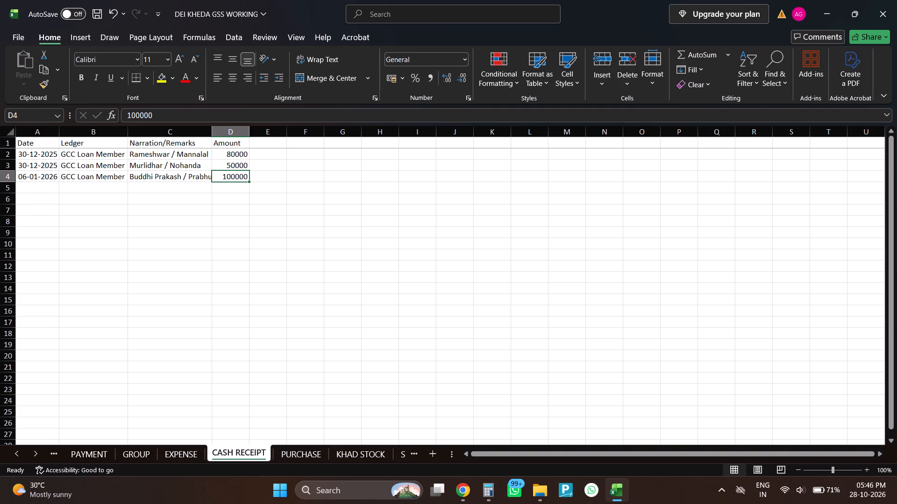
# Auto-fit the width of the Narration/Remarks column to its contents.
pyautogui.doubleClick(213, 128)
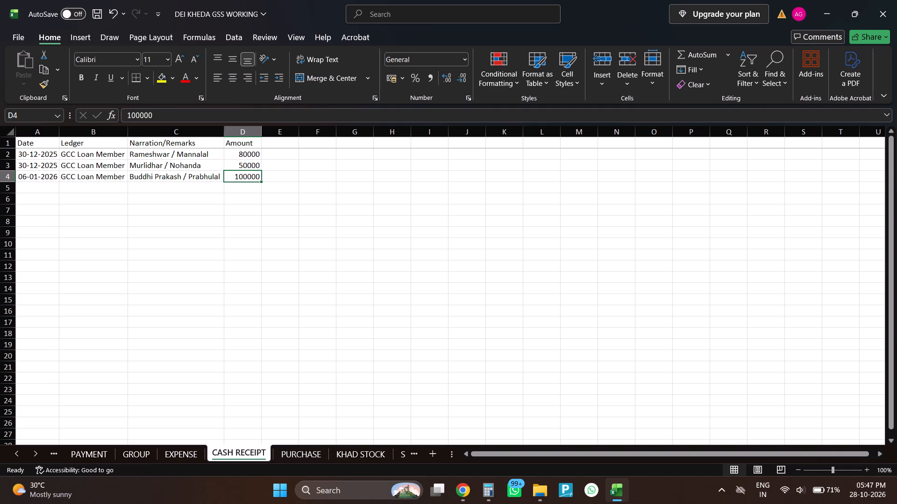
# Change the date in cell A4 to 5-1-26.
pyautogui.press('Left')
pyautogui.press('Left')
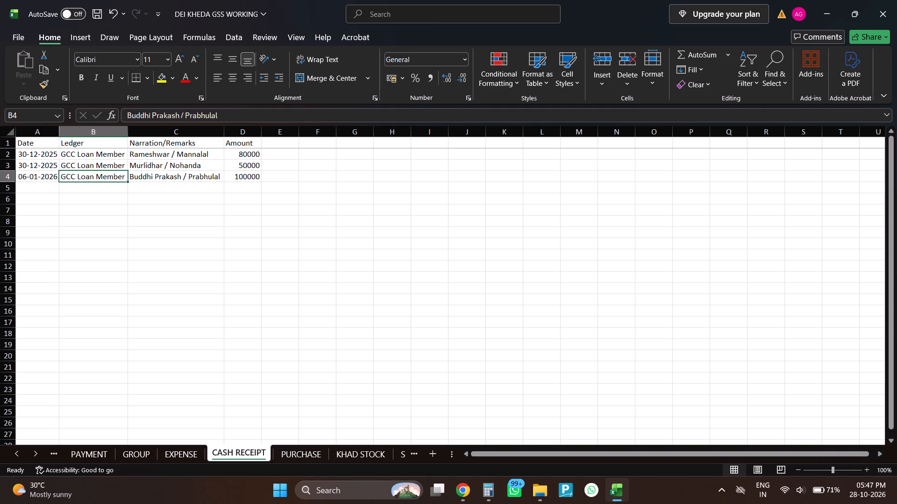
pyautogui.press('Left')
pyautogui.press('Left')
pyautogui.press('Down')
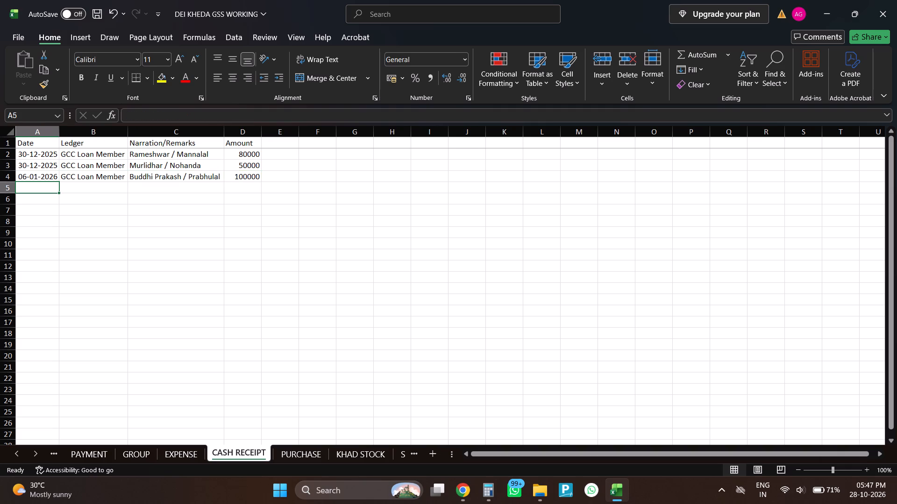
pyautogui.press('Up')
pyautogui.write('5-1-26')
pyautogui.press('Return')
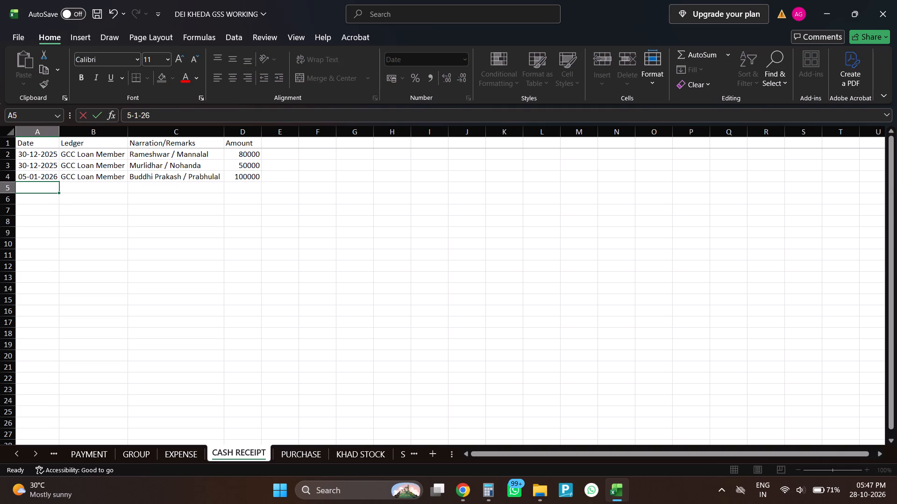
# Fill the date and ledger from row 4 down into cells A5 and B5.
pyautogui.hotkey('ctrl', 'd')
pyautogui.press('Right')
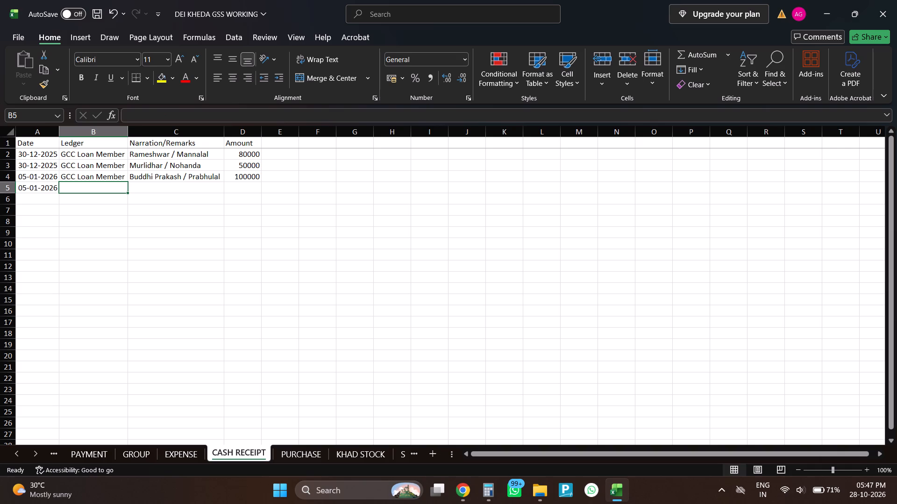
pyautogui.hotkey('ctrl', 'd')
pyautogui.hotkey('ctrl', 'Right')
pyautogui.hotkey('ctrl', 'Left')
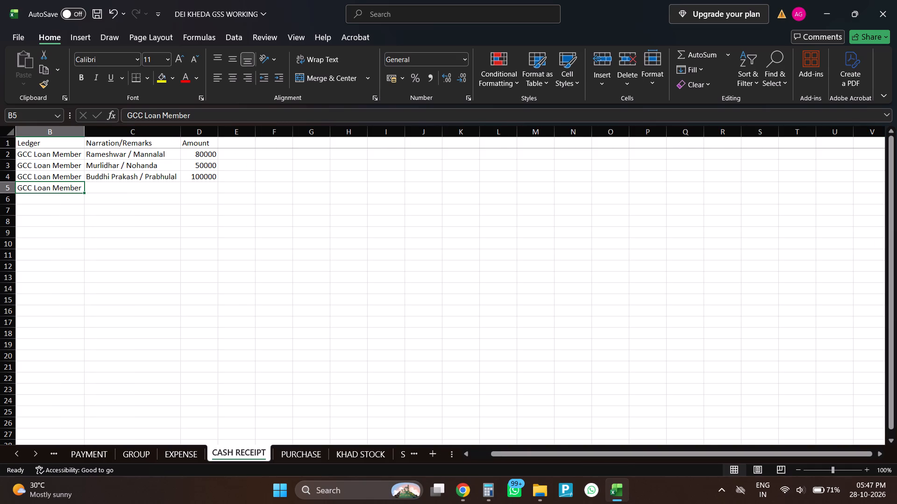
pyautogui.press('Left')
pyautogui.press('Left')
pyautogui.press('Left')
# Enter the fourth member's two names separated by a slash in cell C5.
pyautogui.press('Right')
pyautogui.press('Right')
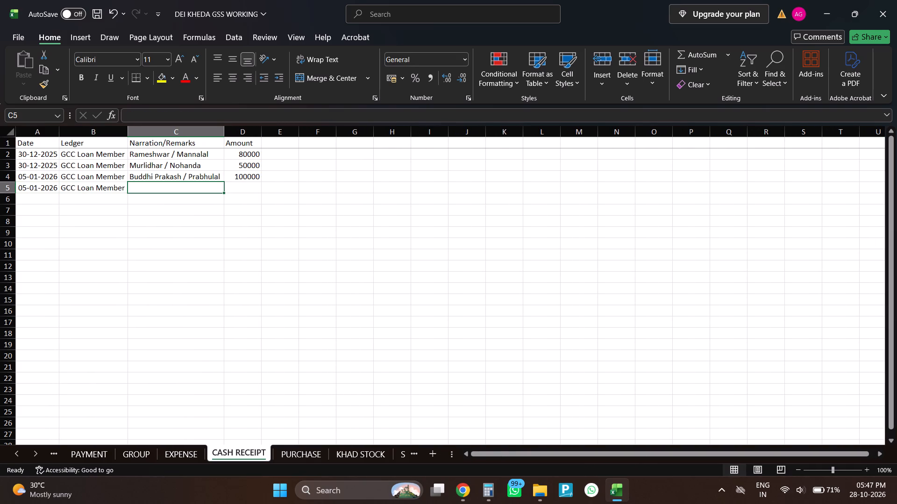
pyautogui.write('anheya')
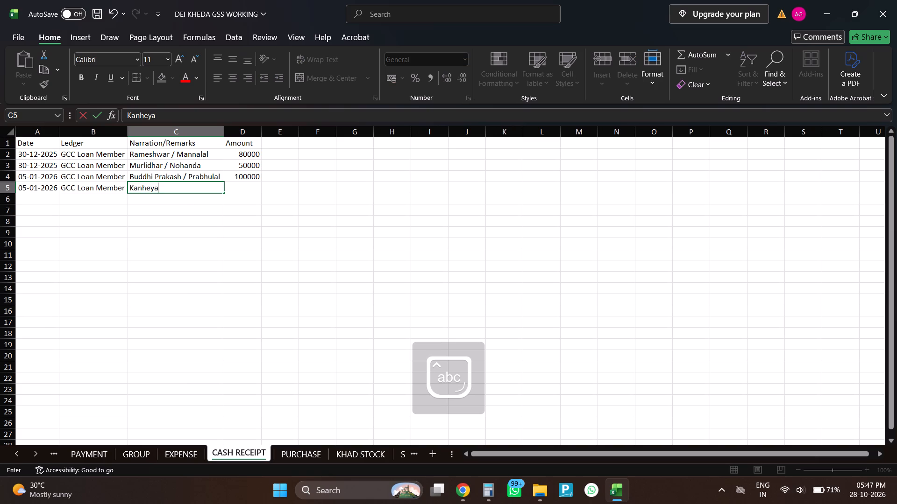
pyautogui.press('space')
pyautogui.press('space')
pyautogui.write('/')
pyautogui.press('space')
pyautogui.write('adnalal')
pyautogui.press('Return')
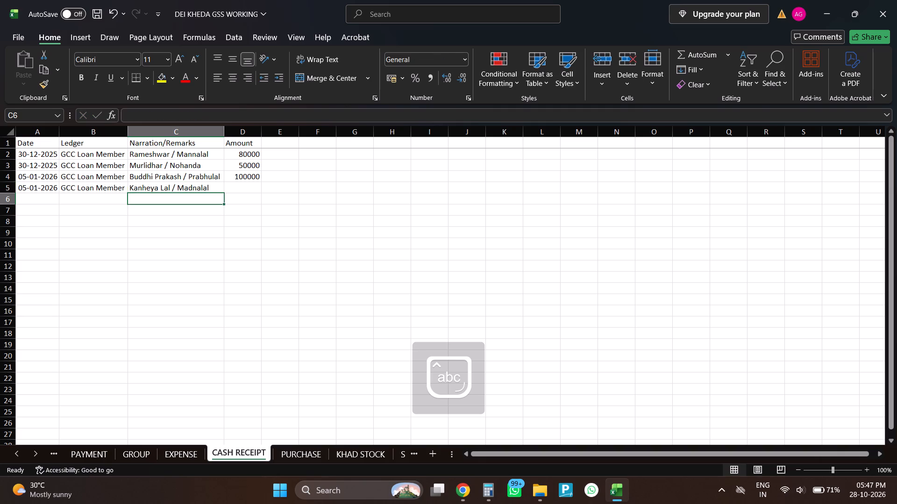
# Correct the spelling of the second name in cell C5 so that it ends in "anlal".
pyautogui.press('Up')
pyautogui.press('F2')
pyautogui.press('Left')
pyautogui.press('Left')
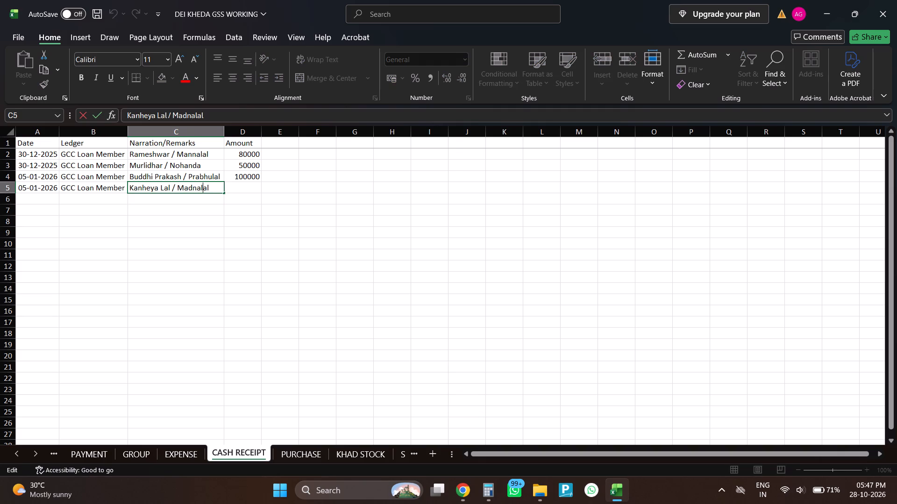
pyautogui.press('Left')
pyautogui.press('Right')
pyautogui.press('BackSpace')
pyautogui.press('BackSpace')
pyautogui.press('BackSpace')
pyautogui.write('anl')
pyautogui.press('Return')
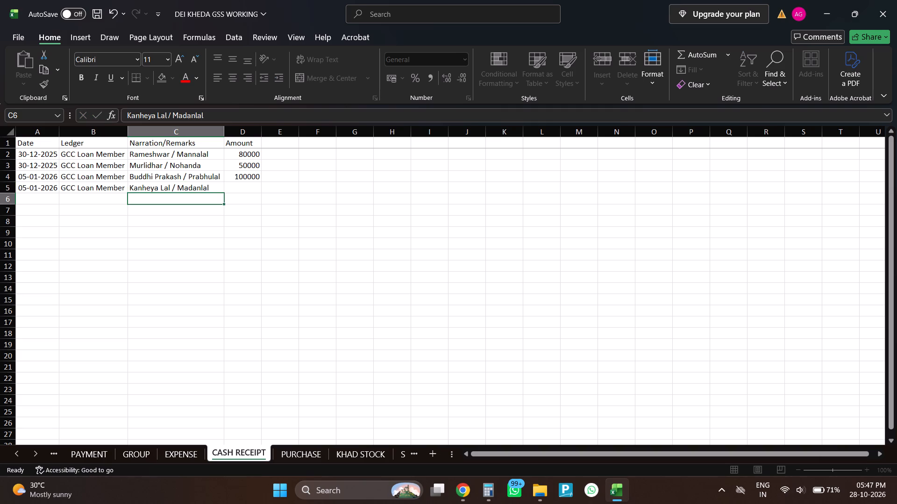
# Enter the amount 100000 in cell D5.
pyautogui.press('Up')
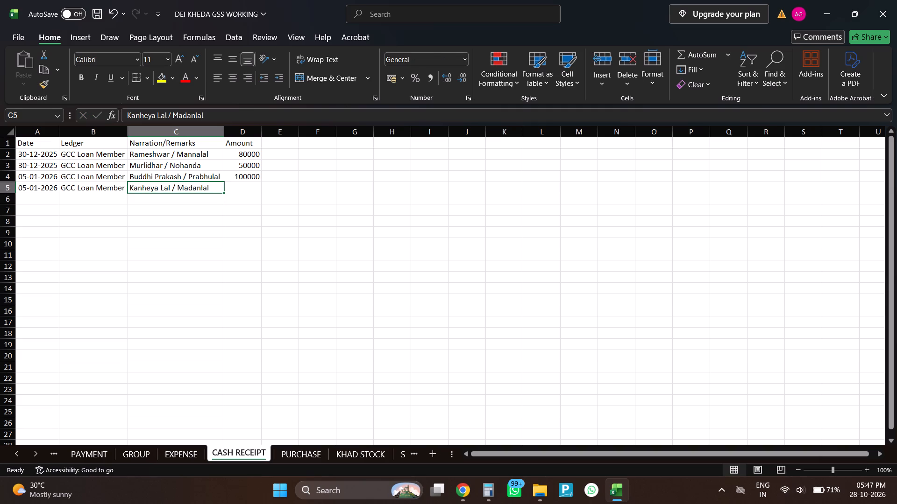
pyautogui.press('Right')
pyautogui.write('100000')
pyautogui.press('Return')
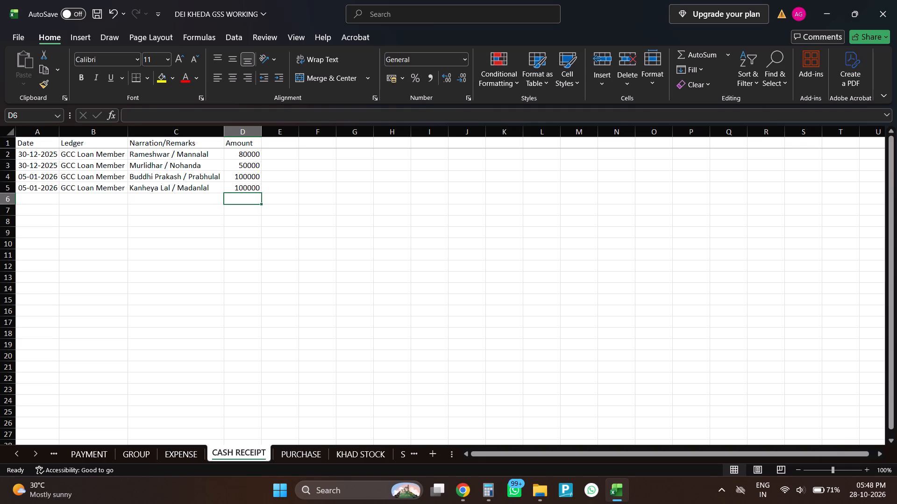
# Fill the date and ledger from row 5 down into cells A6 and B6.
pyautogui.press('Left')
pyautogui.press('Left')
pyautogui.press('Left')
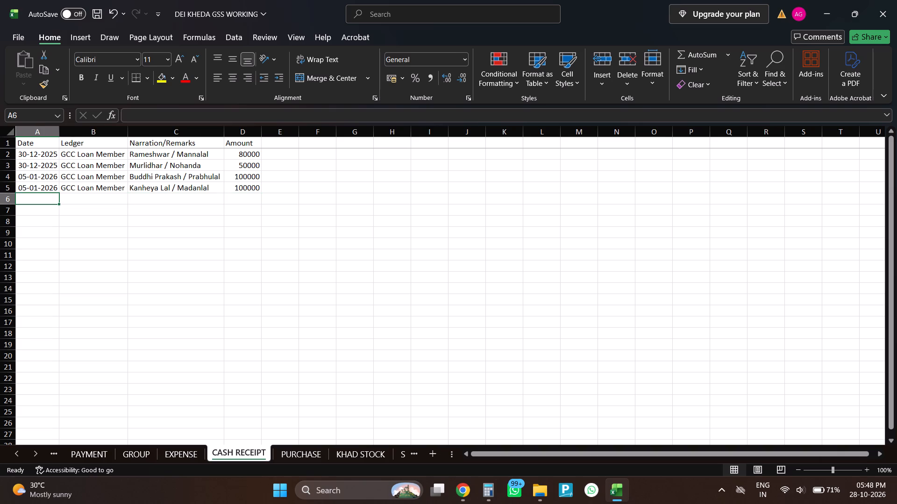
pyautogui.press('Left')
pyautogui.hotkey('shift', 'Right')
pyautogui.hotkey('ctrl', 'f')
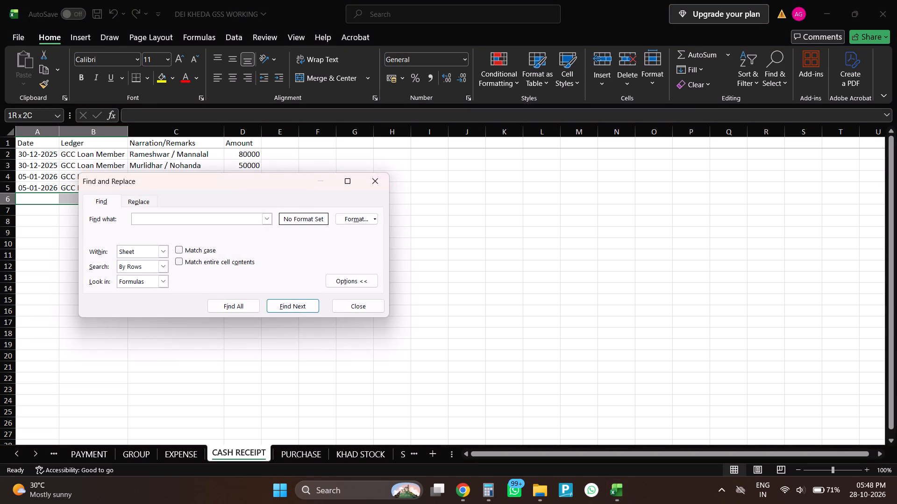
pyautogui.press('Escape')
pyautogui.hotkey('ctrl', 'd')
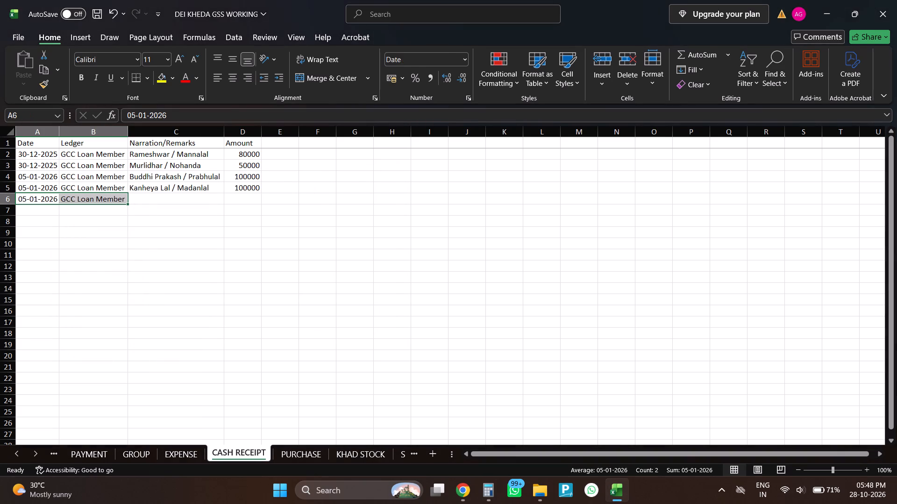
# Enter the fifth member's two names separated by a slash in cell C6 and the amount 50000 in cell D6.
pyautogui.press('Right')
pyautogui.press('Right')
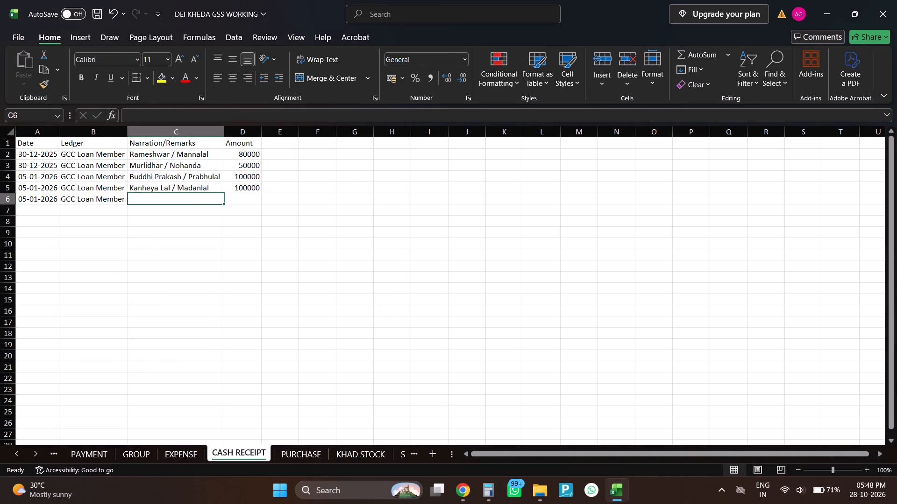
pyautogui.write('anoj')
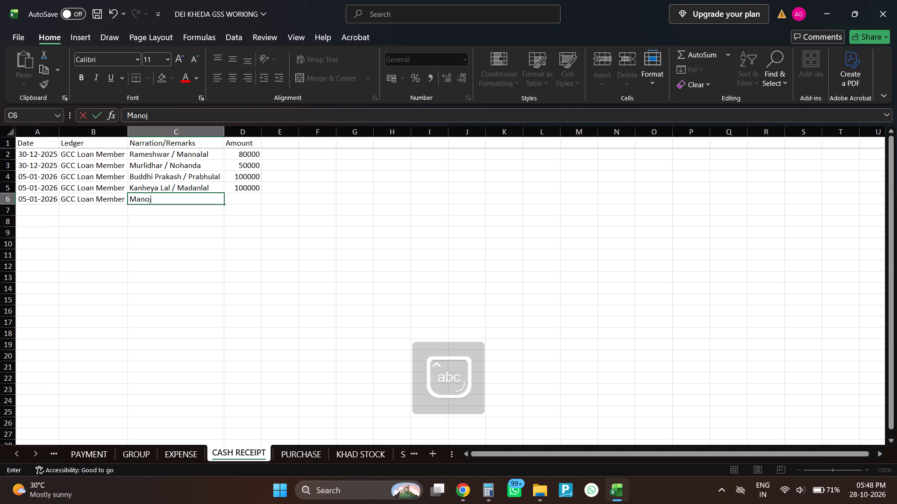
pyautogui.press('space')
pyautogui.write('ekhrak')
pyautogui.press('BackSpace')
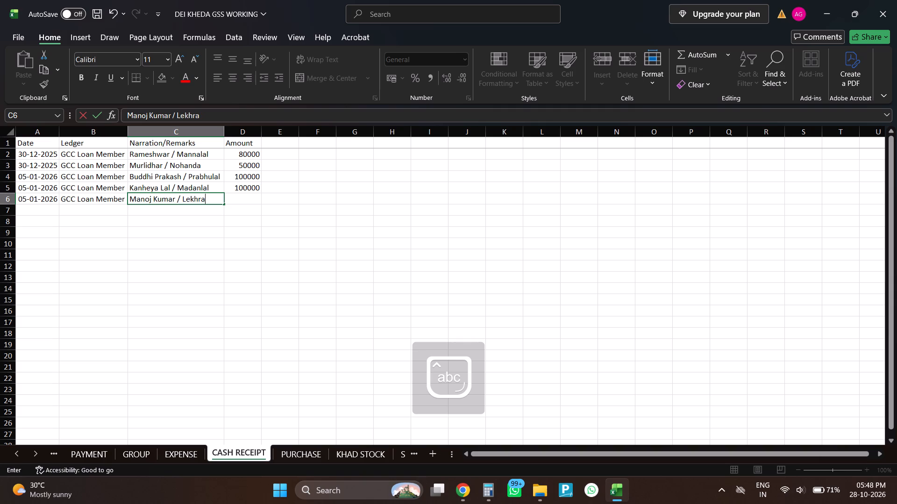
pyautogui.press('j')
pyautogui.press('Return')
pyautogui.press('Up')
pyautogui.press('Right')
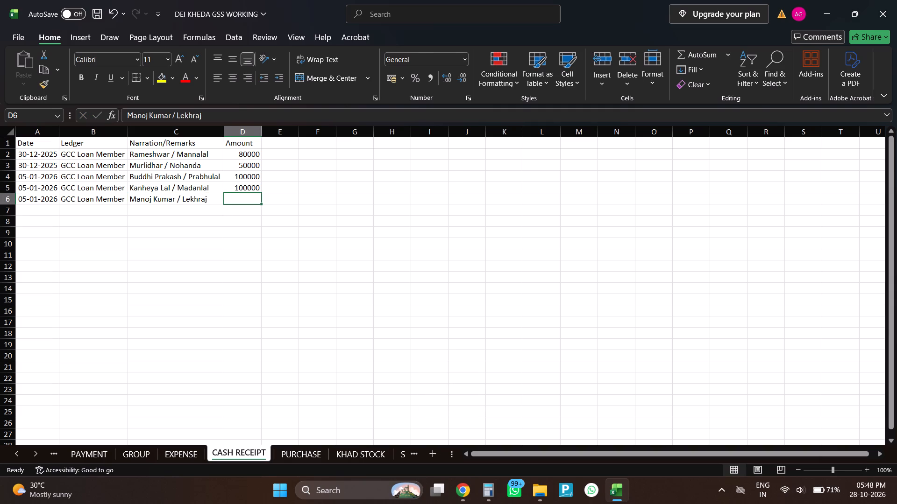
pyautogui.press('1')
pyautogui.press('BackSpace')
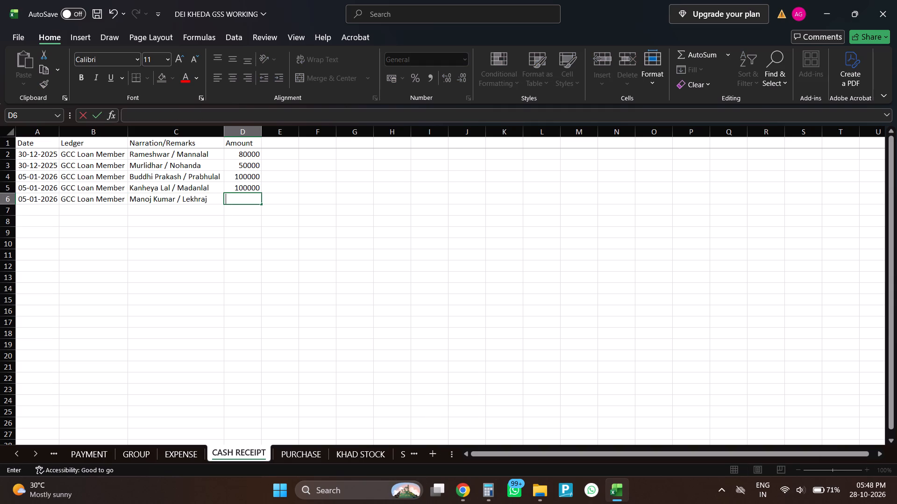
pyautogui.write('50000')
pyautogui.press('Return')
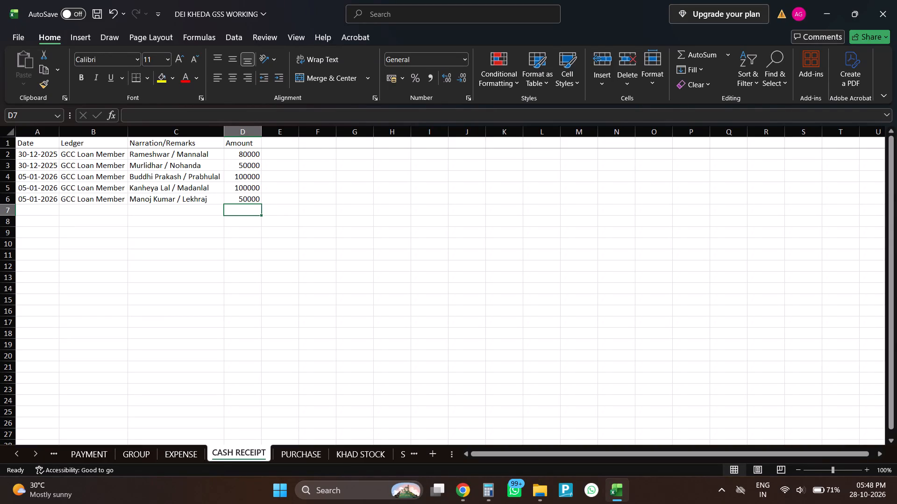
# Enter the date 8-1-26 in cell A7 and fill the ledger from row 6 down into cell B7.
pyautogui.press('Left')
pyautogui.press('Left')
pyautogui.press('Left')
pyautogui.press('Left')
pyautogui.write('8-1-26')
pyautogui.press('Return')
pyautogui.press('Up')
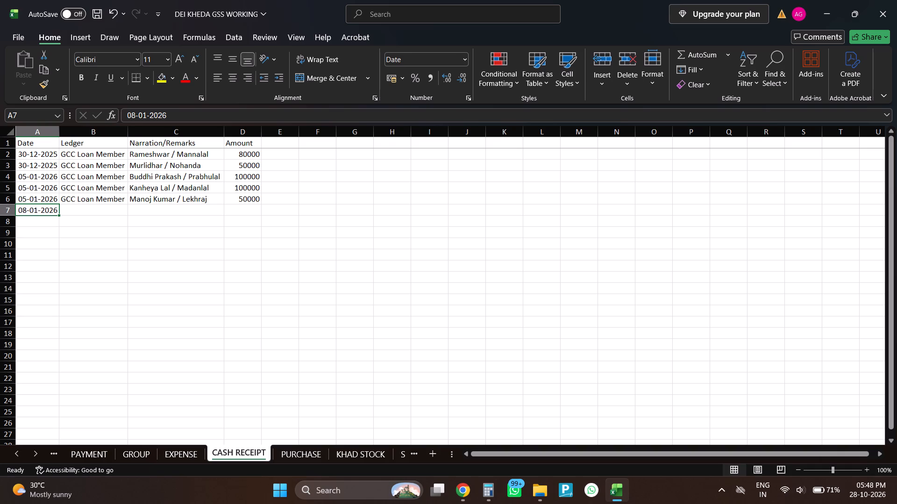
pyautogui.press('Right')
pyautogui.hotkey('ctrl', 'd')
# Enter the sixth member's two names separated by a slash in cell C7 and the amount 100000 in cell D7.
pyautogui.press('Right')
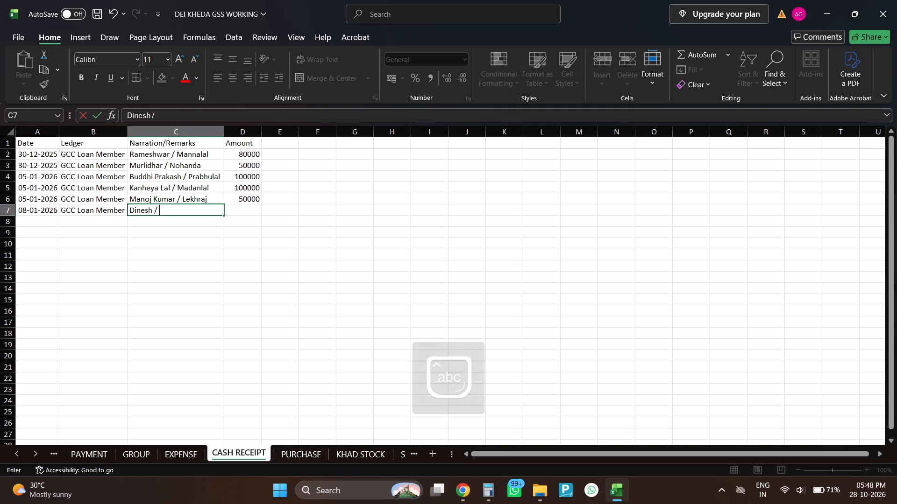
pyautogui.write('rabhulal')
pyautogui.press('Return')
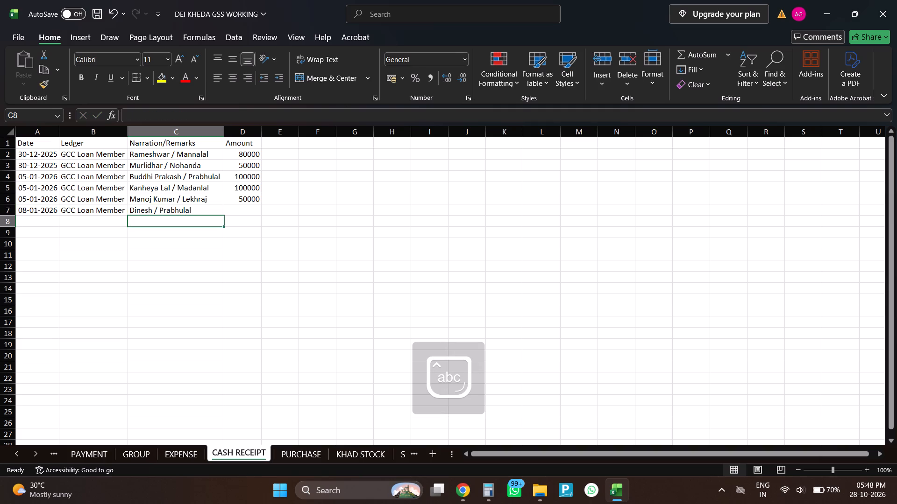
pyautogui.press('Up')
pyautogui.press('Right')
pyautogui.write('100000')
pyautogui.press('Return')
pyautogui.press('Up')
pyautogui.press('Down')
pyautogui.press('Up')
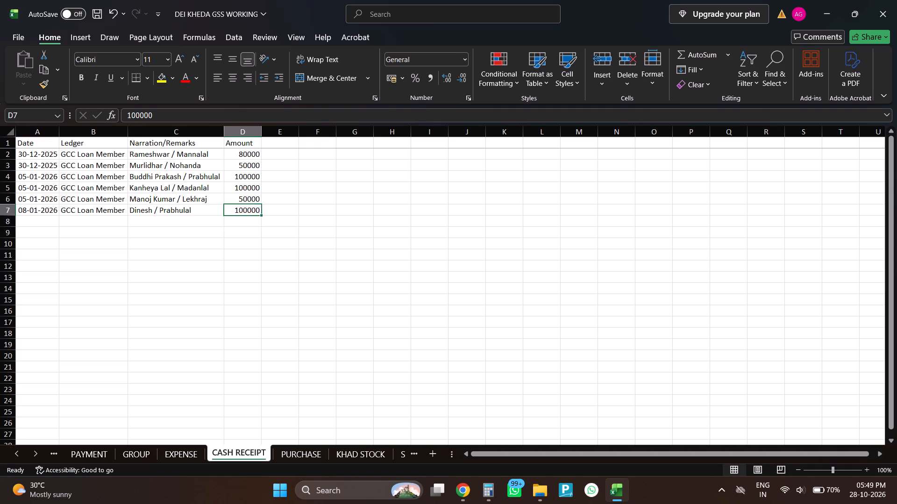
# Fill the date and ledger from row 7 down into cells A8 and B8.
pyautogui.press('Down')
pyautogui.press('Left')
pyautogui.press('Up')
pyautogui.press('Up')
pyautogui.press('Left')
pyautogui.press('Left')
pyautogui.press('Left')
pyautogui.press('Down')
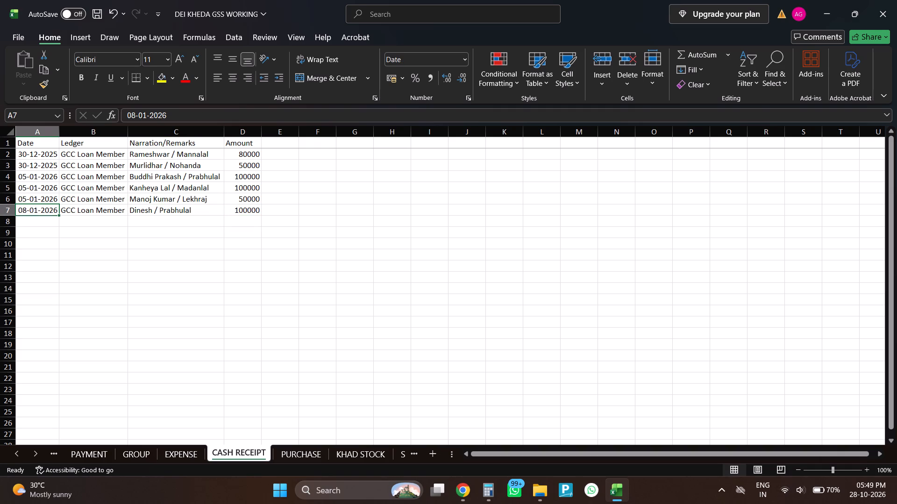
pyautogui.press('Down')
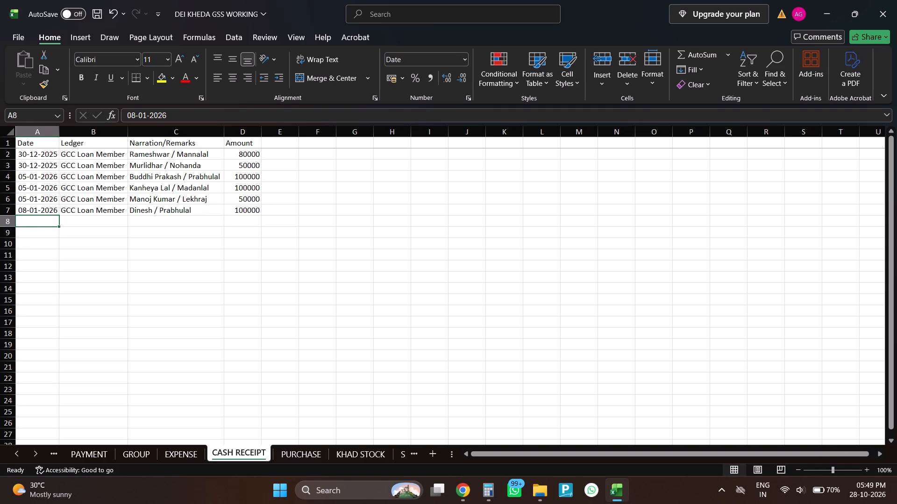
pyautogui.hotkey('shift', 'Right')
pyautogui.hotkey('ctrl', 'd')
# Enter the seventh member's two names separated by a slash in cell C8 and the amount 100000 in cell D8.
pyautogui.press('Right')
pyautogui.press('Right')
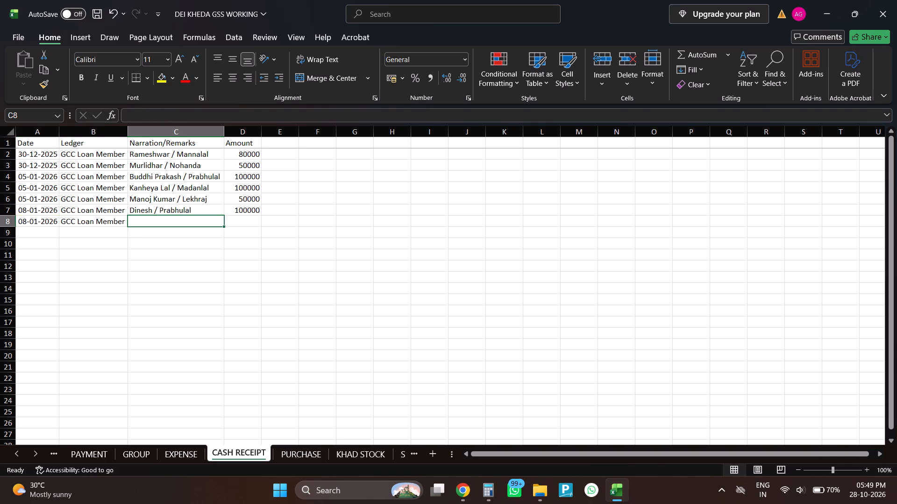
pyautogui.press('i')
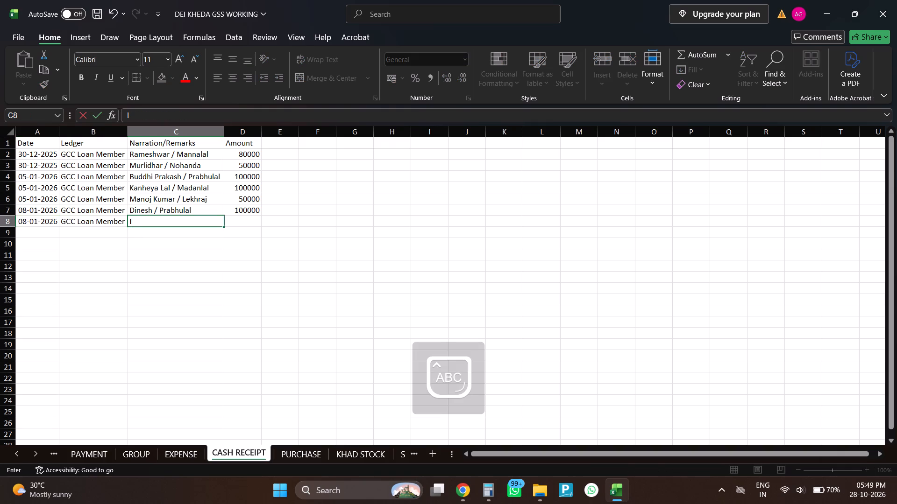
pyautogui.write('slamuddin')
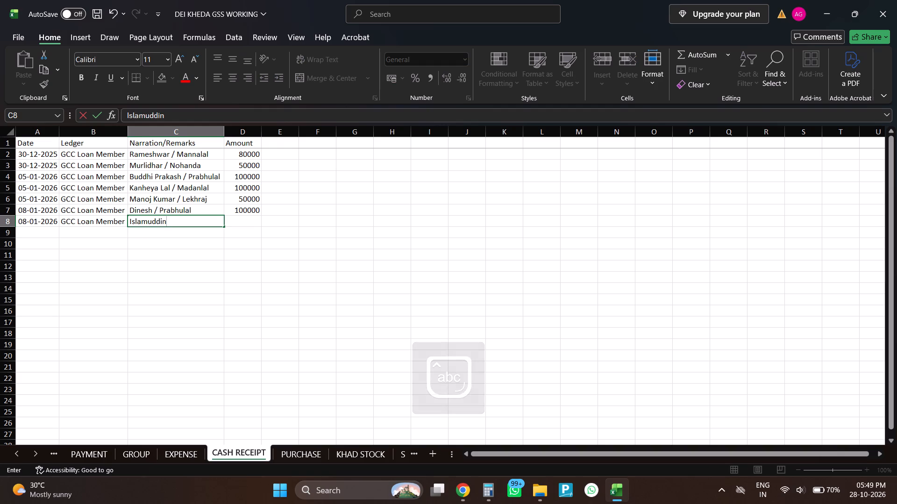
# Complete the seventh member's entry in cell C8 with a slash and the second name.
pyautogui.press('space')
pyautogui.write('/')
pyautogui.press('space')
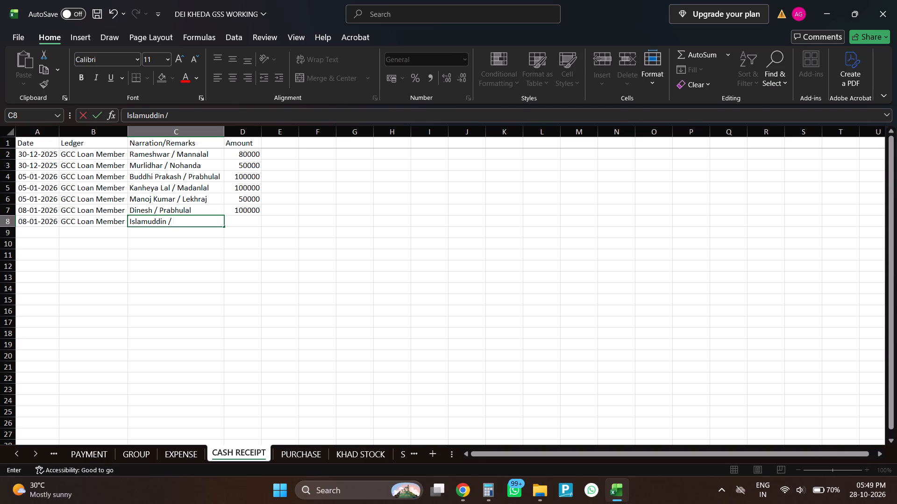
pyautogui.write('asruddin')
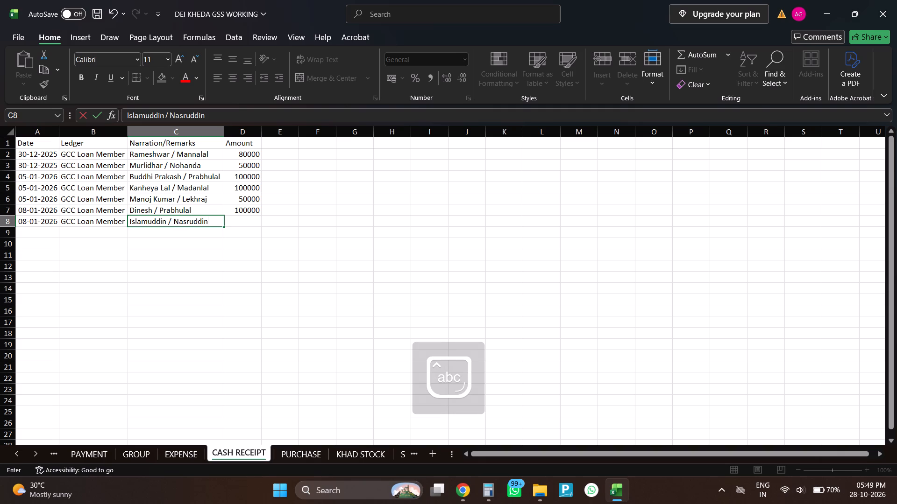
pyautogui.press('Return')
# Correct the spelling of the second name in cell C8 by inserting an "a" before its "ruddin" ending.
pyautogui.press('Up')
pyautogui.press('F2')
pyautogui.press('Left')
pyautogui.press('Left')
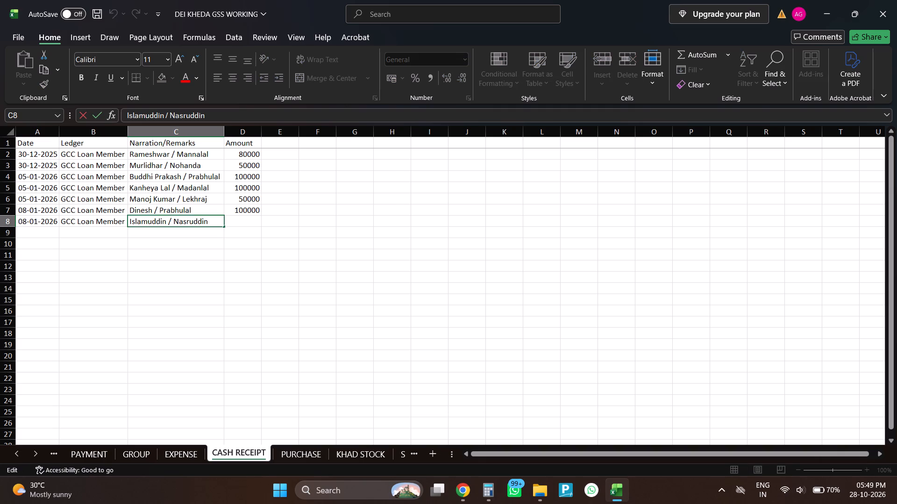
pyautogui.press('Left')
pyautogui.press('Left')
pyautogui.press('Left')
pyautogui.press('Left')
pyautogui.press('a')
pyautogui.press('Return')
# Enter the amount 100000 for the seventh member in cell D8.
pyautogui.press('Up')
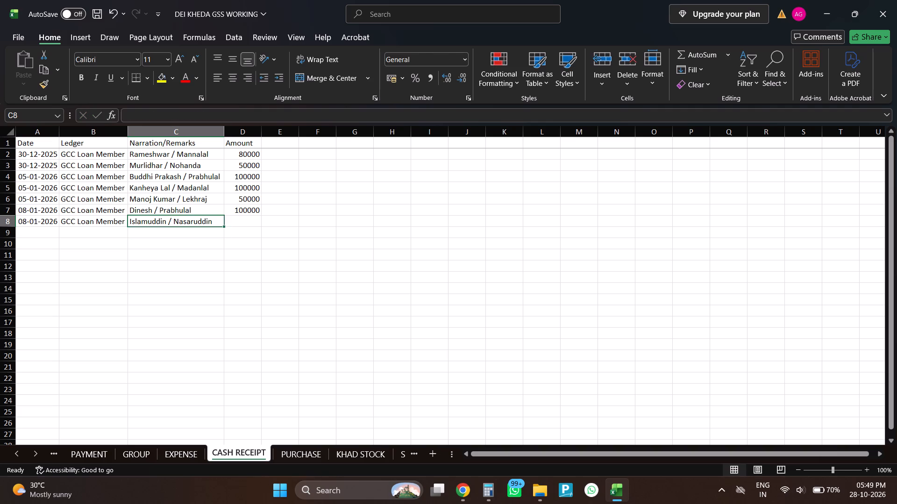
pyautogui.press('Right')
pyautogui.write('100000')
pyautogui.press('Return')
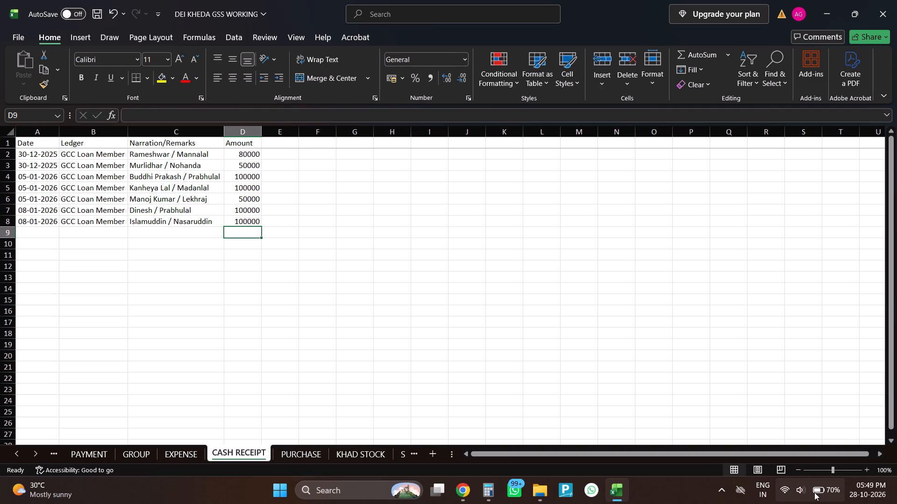
# Lower the system sound volume slightly and return to the CASH RECEIPT sheet.
pyautogui.click(793, 488)
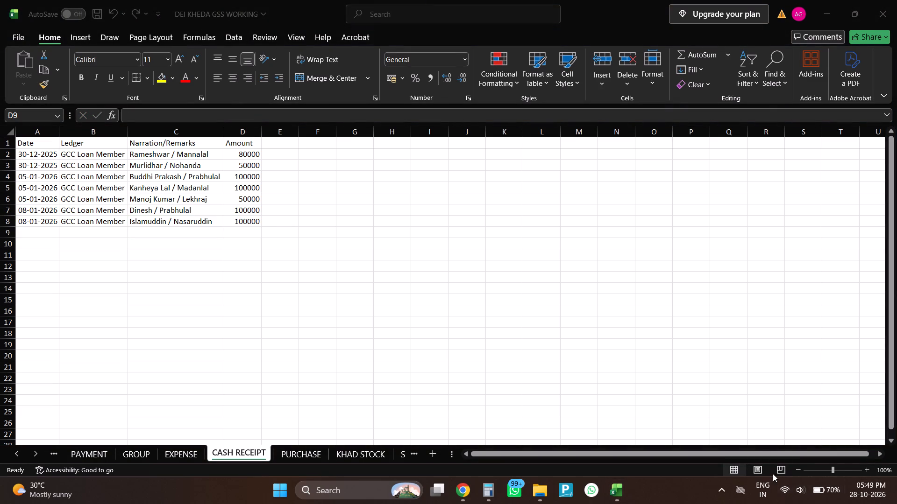
pyautogui.click(802, 494)
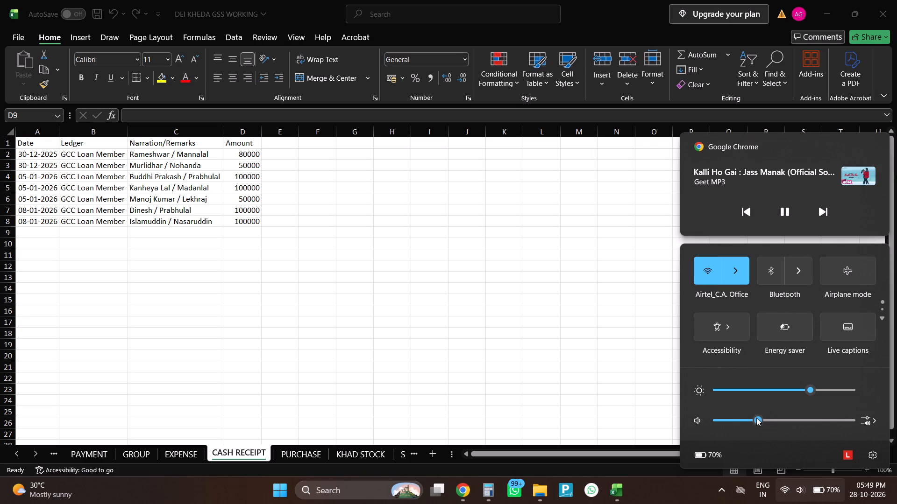
pyautogui.moveTo(756, 418); pyautogui.dragTo(750, 419)
pyautogui.click(496, 259)
# Enter the date 12-1-26 in cell A9 for the next receipt.
pyautogui.click(155, 224)
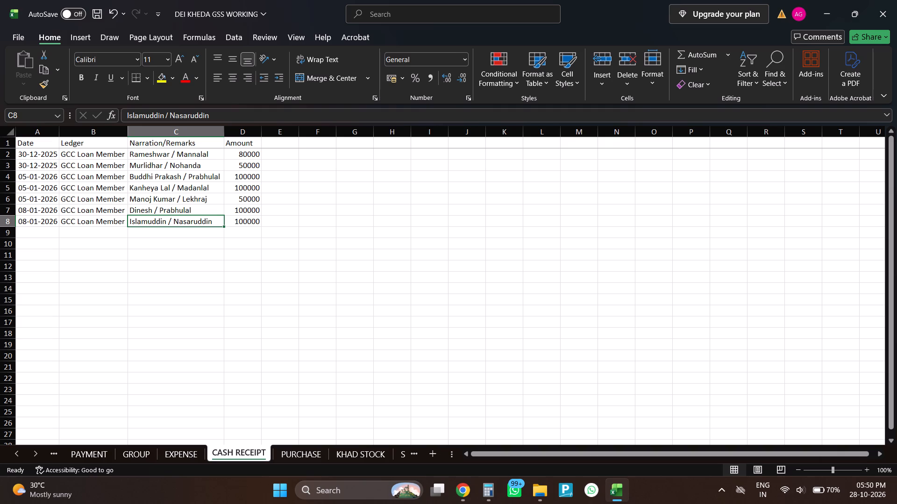
pyautogui.press('Down')
pyautogui.press('Left')
pyautogui.press('Left')
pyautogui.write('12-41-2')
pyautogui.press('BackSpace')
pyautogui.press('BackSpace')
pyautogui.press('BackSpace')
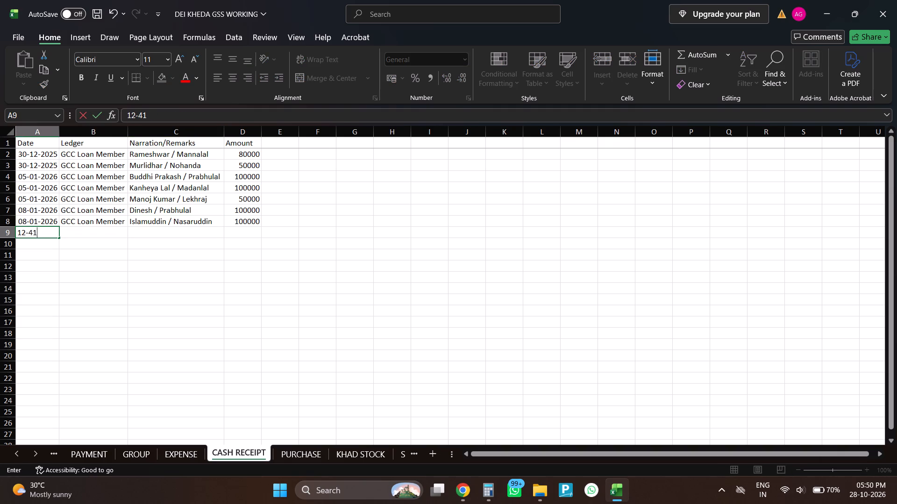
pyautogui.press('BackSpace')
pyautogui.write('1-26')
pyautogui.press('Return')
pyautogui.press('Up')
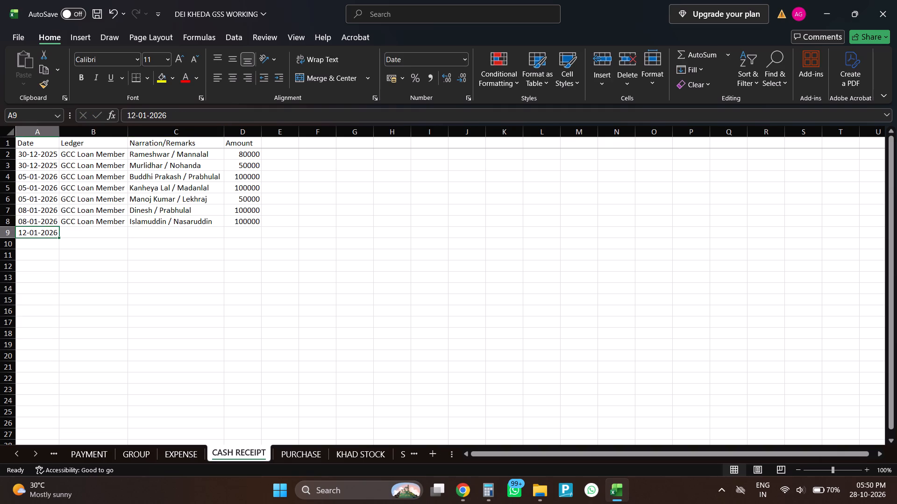
# Fill the ledger from row 8 down into cell B9, beside the 12-01-2026 date.
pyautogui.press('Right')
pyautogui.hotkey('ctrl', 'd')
# Enter the eighth member's two names separated by a slash in cell C9 and the amount 100000 in cell D9.
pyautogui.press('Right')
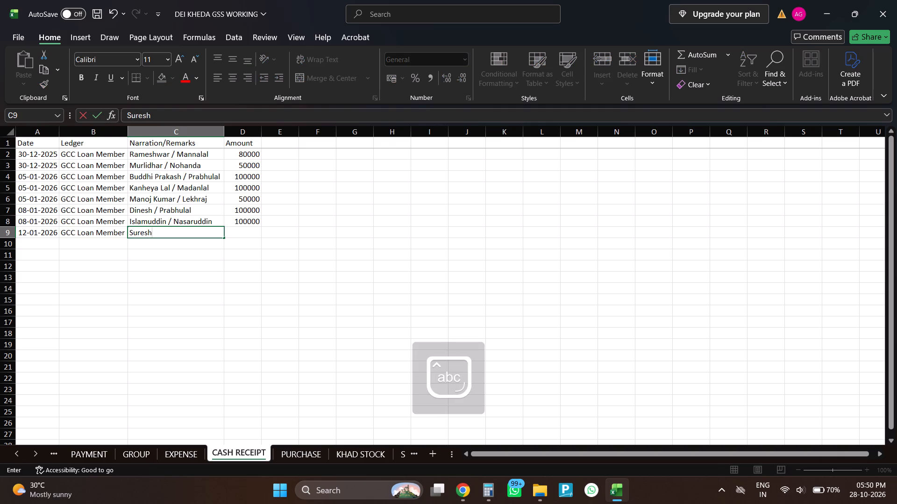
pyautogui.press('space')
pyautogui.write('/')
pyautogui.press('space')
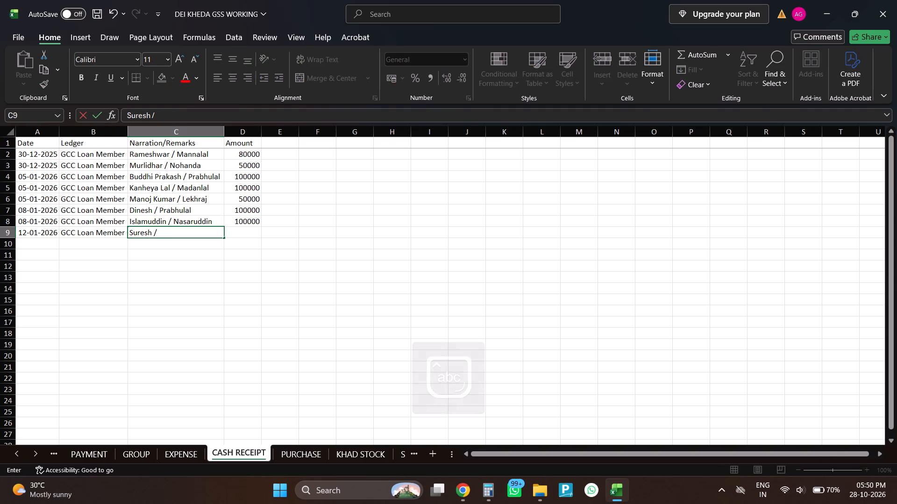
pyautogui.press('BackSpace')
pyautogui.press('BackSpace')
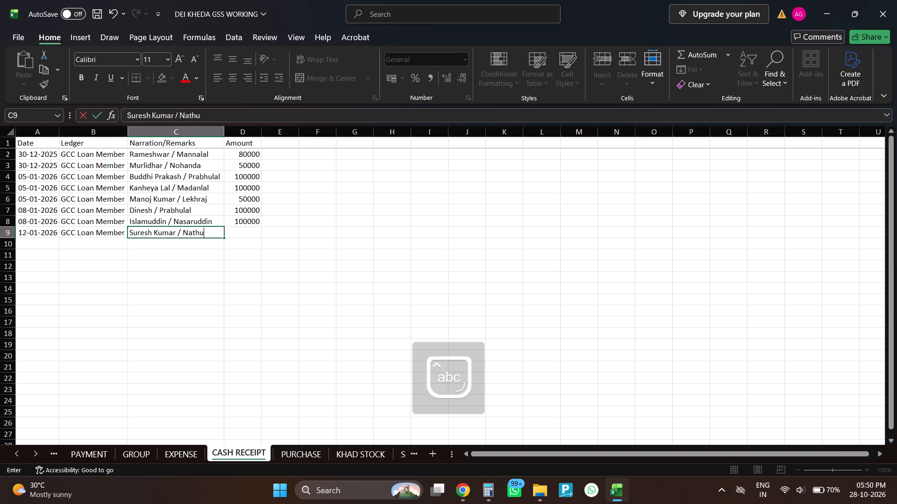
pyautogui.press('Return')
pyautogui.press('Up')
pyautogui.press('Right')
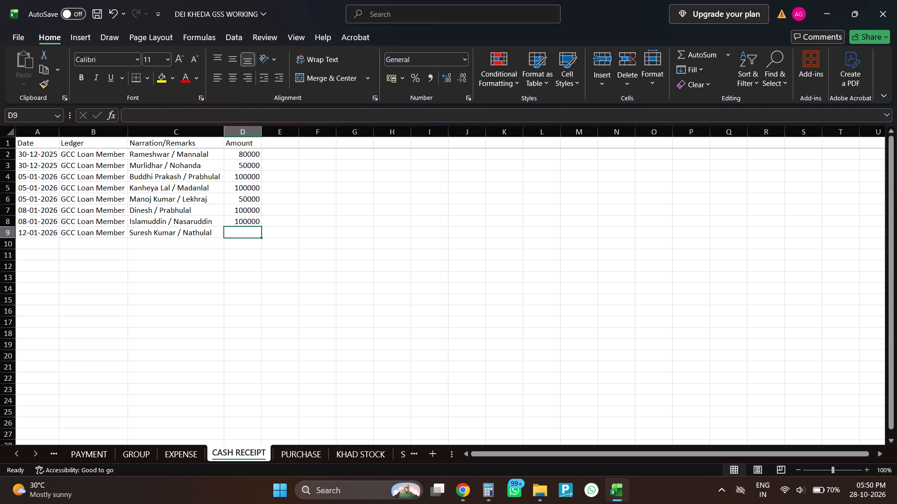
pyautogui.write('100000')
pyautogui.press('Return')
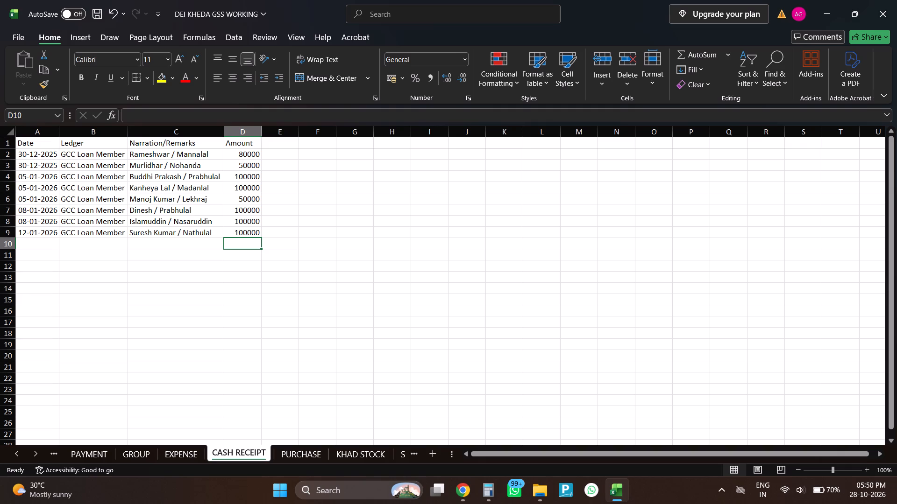
# Enter the date 15-01-2026 in cell A10 and fill the ledger from row 9 down into cell B10.
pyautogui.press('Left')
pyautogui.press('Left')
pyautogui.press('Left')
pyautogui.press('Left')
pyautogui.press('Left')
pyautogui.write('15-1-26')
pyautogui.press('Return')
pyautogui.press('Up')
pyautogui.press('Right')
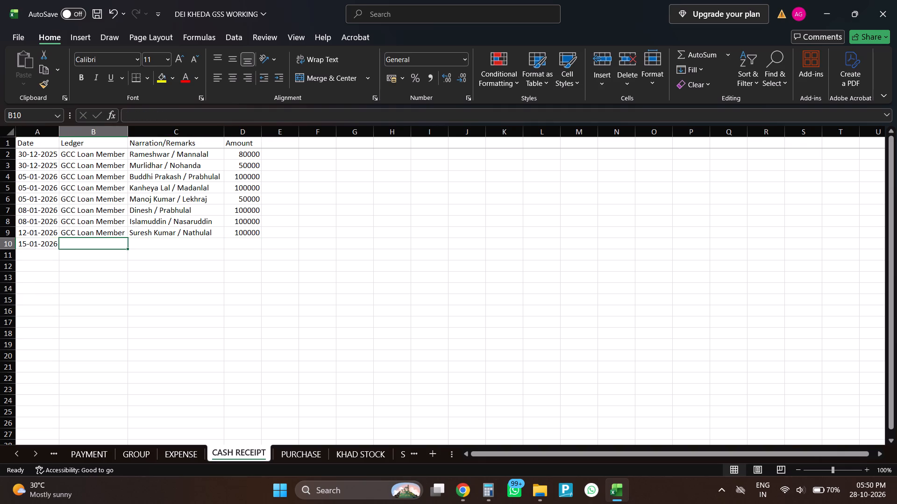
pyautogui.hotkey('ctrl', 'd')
# Enter the ninth member's two names separated by a slash in cell C10 and the amount 100000 in cell D10.
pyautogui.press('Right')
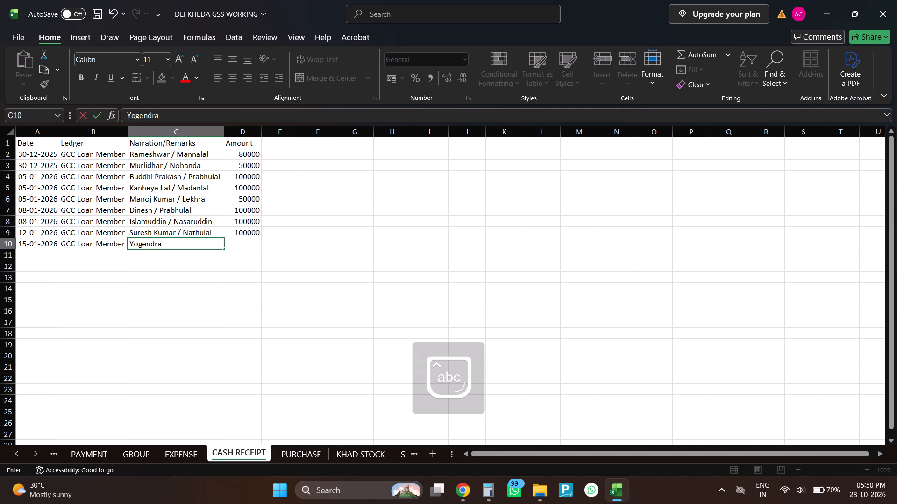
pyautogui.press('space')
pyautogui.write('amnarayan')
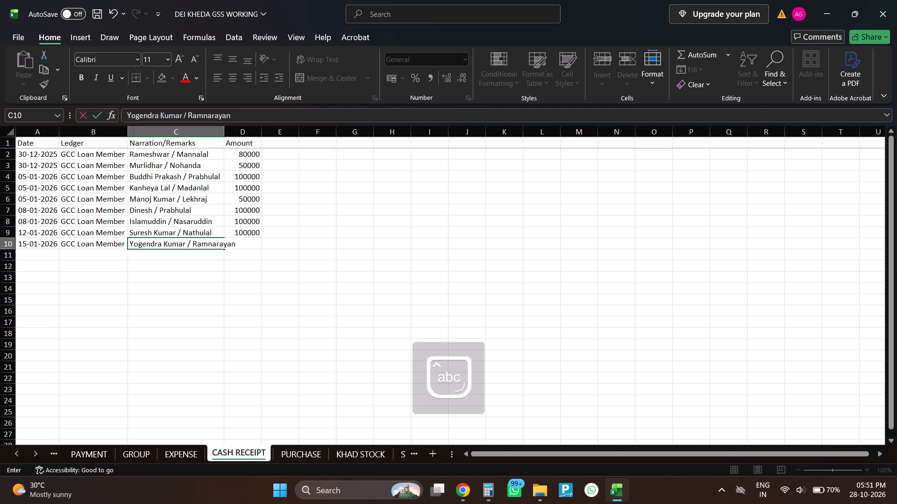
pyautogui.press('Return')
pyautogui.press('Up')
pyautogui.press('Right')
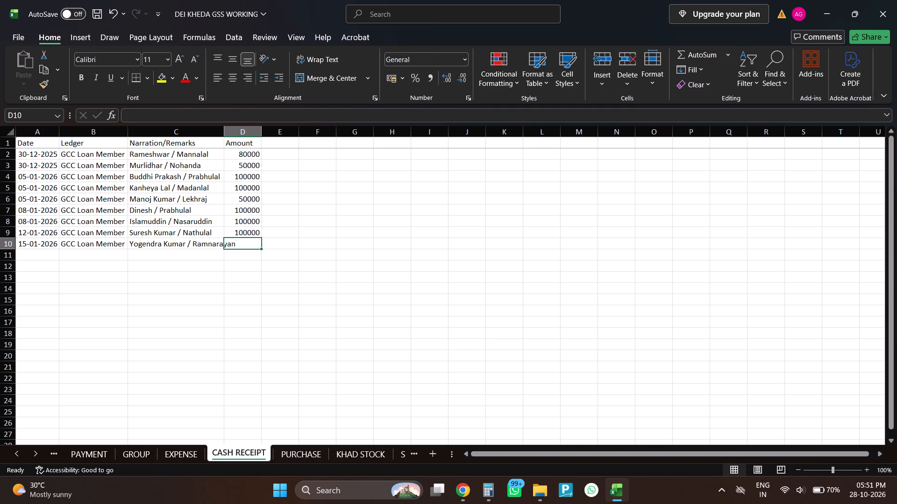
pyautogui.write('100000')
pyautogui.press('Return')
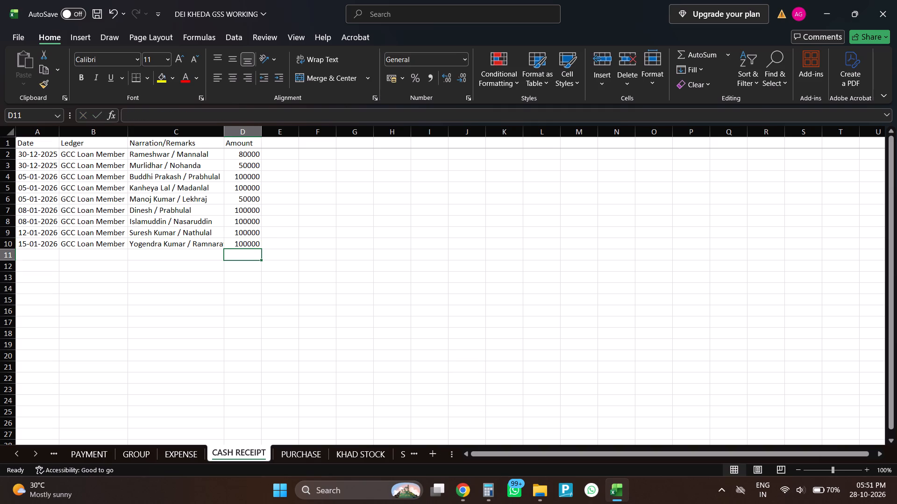
# Enter the date 19-01-2026 in cell A11 and fill the ledger from row 10 down into cell B11.
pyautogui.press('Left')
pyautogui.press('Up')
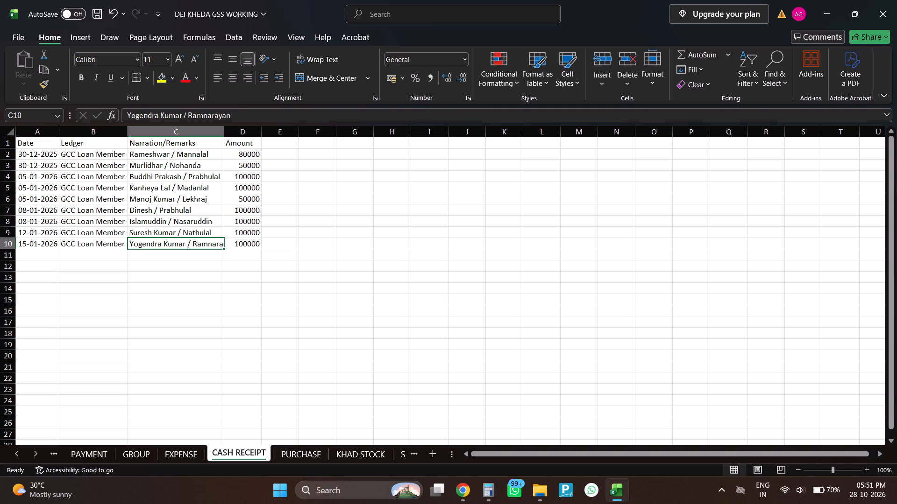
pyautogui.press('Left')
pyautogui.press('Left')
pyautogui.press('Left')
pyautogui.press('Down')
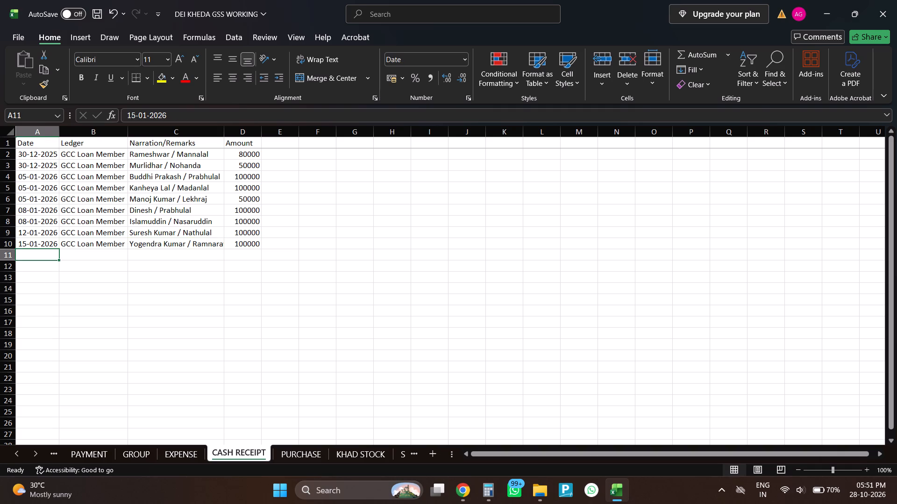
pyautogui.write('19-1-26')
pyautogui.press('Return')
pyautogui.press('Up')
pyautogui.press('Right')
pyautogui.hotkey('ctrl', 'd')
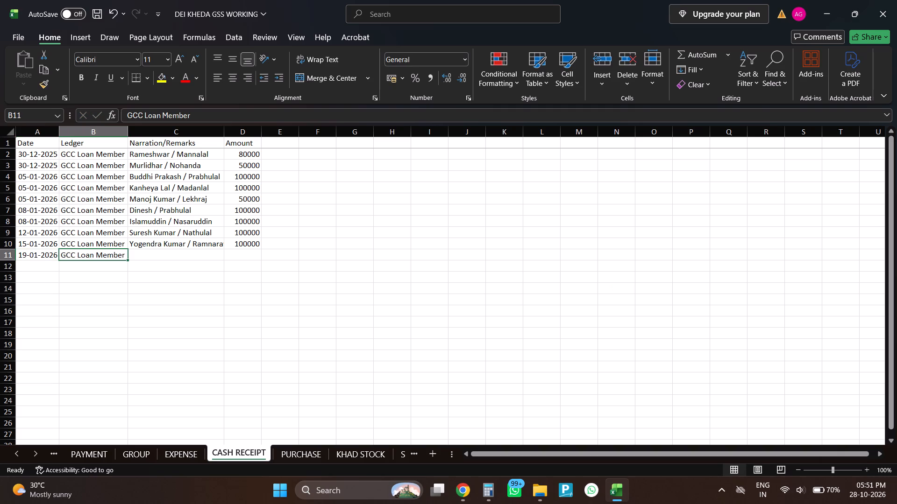
# Enter the tenth member's two names separated by a slash in cell C11 and the amount 100000 in cell D11.
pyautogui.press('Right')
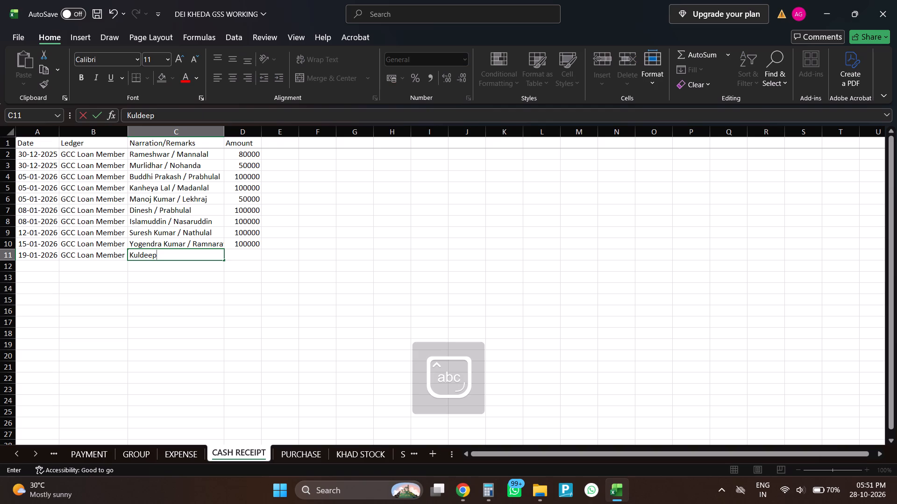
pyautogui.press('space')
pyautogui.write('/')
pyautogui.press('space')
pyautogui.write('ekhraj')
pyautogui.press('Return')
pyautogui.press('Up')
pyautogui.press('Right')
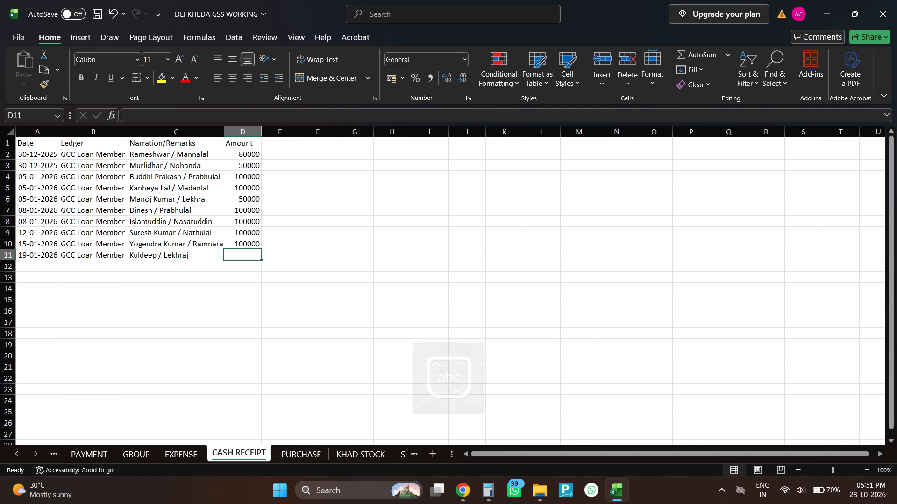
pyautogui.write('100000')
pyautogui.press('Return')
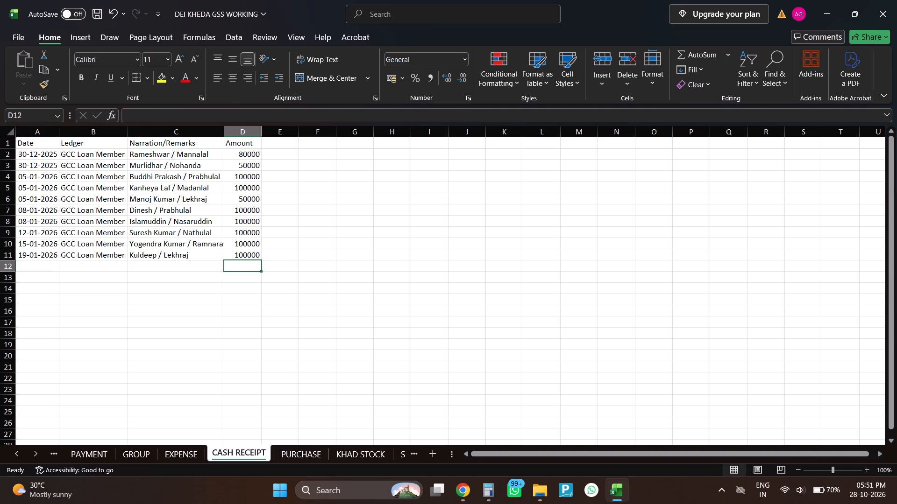
# Fill the date and ledger from row 11 down into cells A12 and B12.
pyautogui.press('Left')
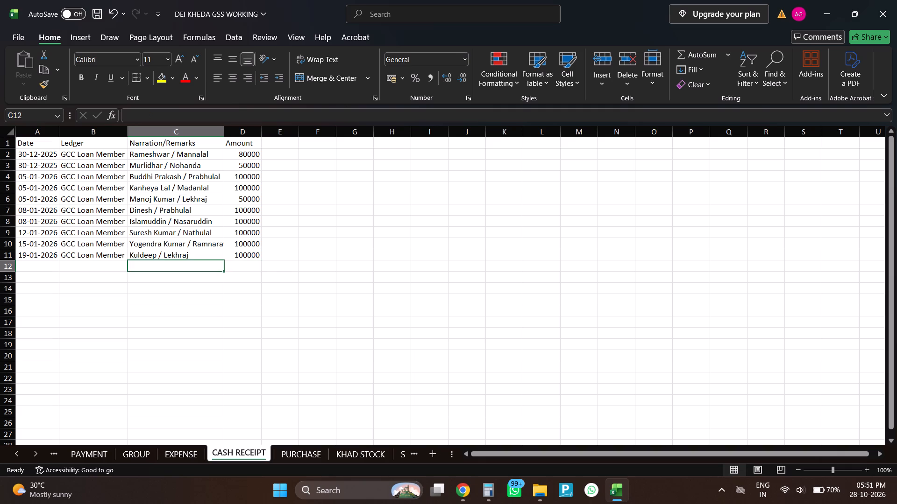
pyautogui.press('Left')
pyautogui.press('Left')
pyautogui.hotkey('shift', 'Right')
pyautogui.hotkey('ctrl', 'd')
# Enter the eleventh member's two names separated by a slash in cell C12 and the amount 70000 in cell D12.
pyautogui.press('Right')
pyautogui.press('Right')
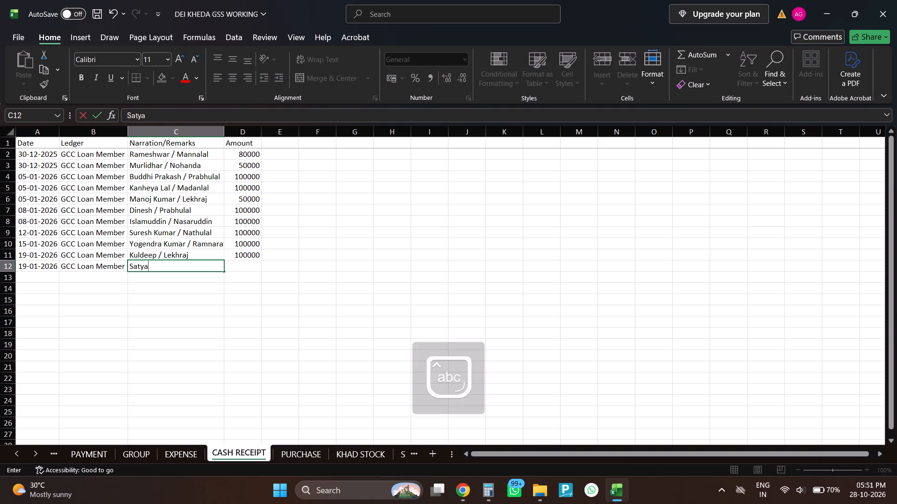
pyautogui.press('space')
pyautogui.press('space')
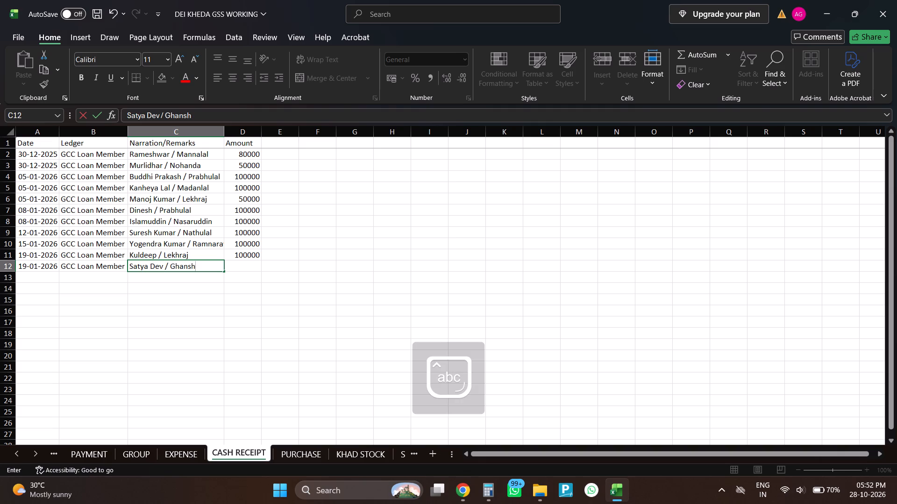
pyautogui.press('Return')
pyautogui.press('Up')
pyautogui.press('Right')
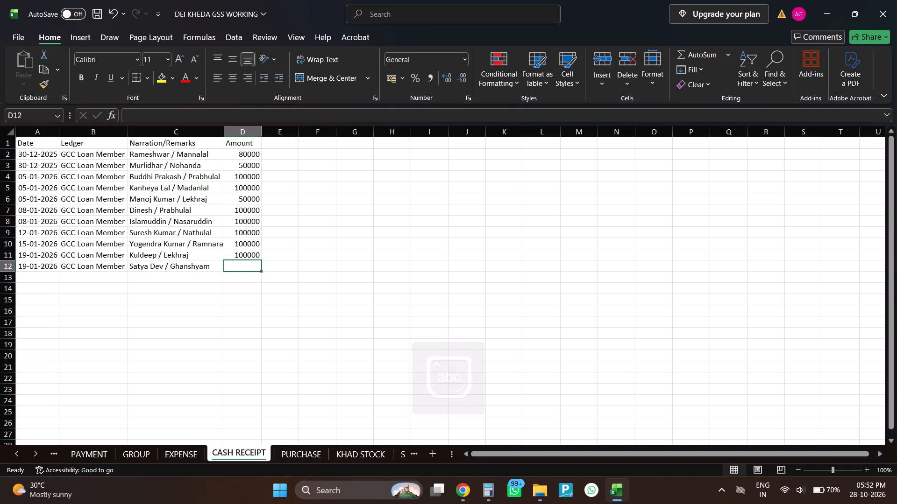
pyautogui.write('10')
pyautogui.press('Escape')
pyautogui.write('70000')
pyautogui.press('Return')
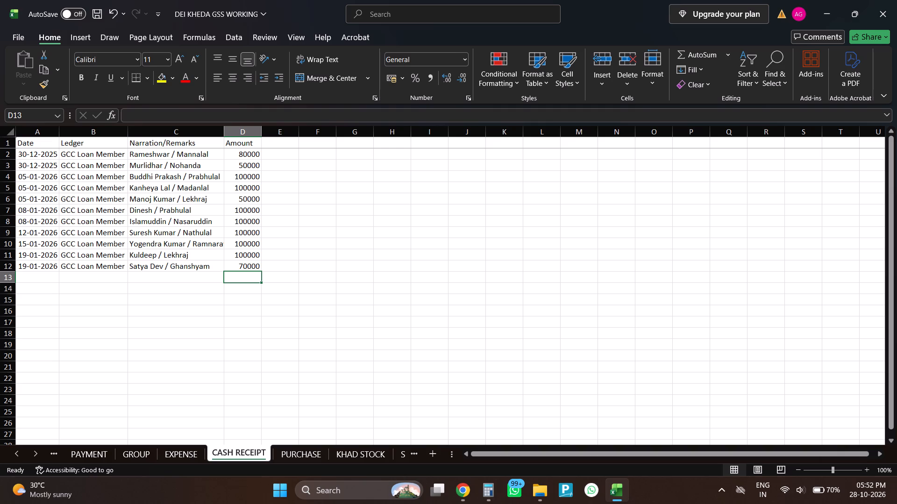
# Enter the date 23-01-2026 in cell A13, below the last recorded receipt.
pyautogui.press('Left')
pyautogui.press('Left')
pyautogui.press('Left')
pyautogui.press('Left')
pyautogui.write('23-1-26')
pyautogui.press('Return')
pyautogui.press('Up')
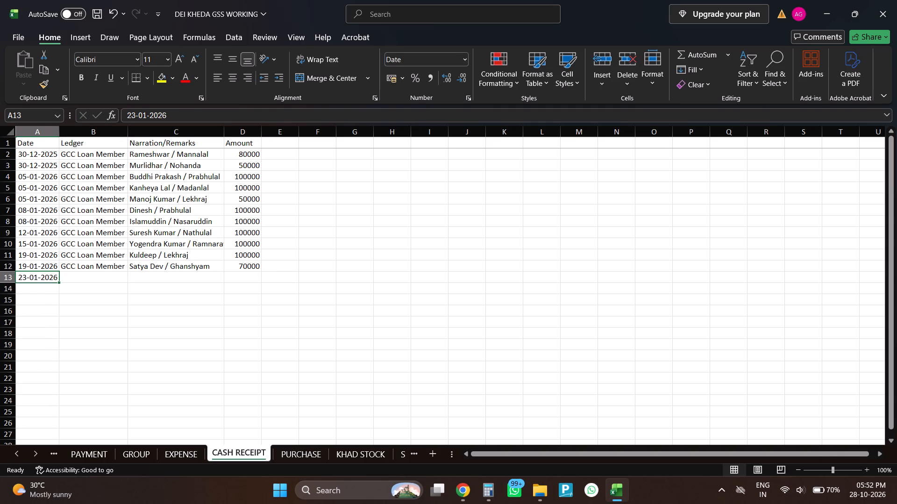
# Save the workbook and fill the ledger from row 12 down into cell B13.
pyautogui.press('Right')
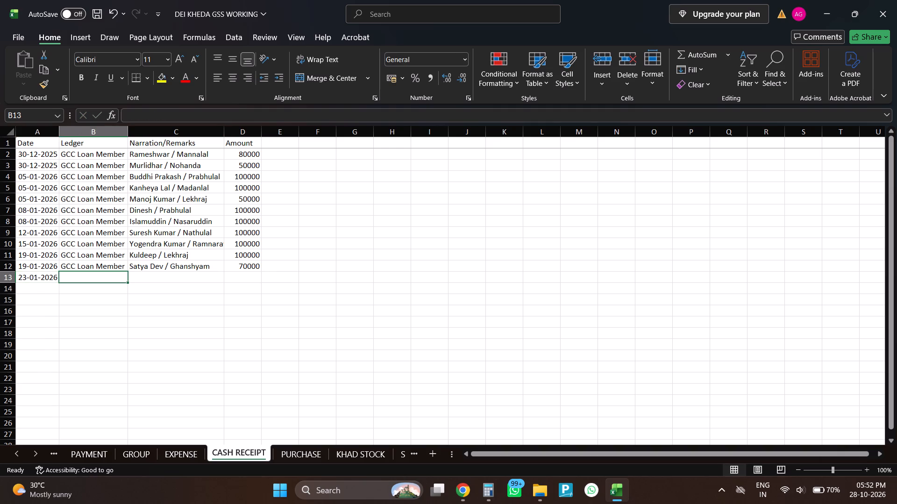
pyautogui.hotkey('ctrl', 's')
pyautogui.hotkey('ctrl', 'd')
# Enter the twelfth member's two names separated by a slash in cell C13 and the amount 100000 in cell D13.
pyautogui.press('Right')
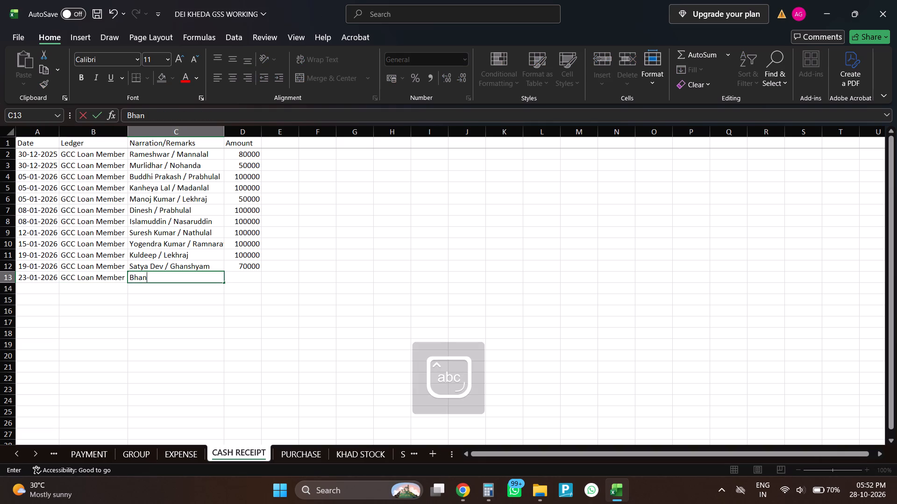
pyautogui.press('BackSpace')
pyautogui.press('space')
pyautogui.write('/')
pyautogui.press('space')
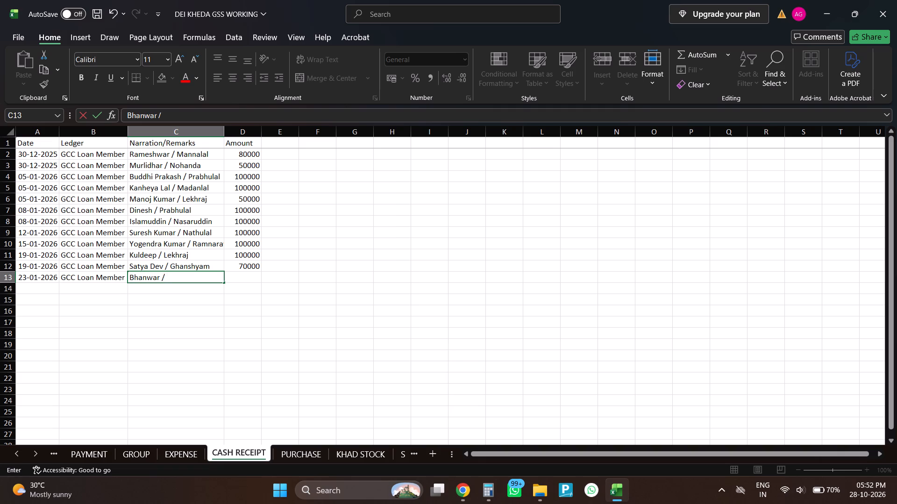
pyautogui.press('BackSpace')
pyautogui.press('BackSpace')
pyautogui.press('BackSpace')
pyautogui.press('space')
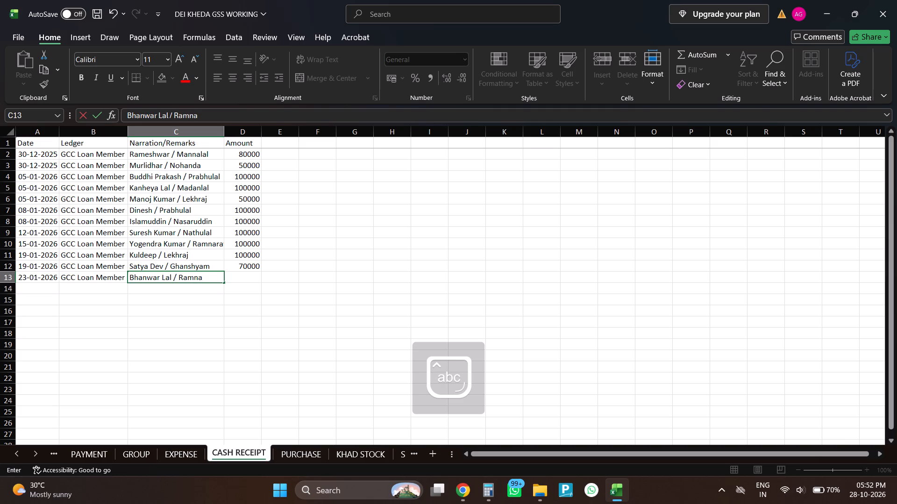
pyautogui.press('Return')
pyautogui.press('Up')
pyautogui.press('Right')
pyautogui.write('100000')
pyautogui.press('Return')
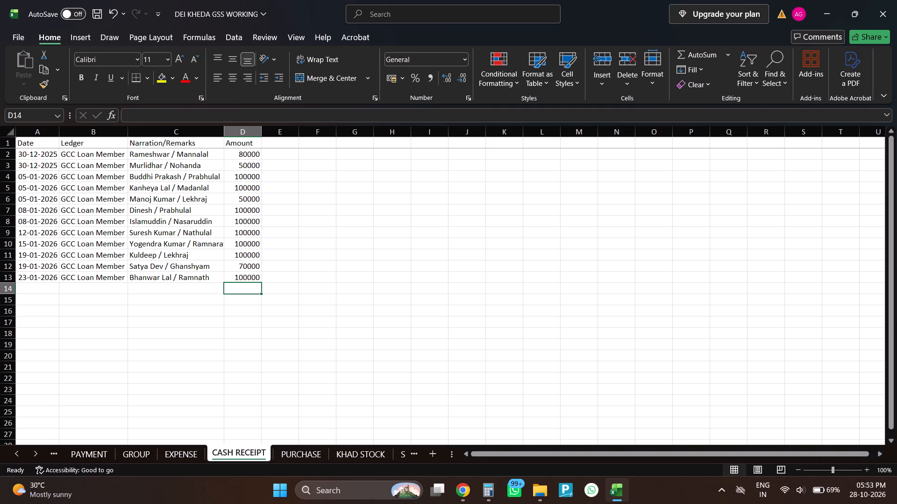
# Enter the date 06-02-2026 in cell A14 and fill the ledger from row 13 down into cell B14.
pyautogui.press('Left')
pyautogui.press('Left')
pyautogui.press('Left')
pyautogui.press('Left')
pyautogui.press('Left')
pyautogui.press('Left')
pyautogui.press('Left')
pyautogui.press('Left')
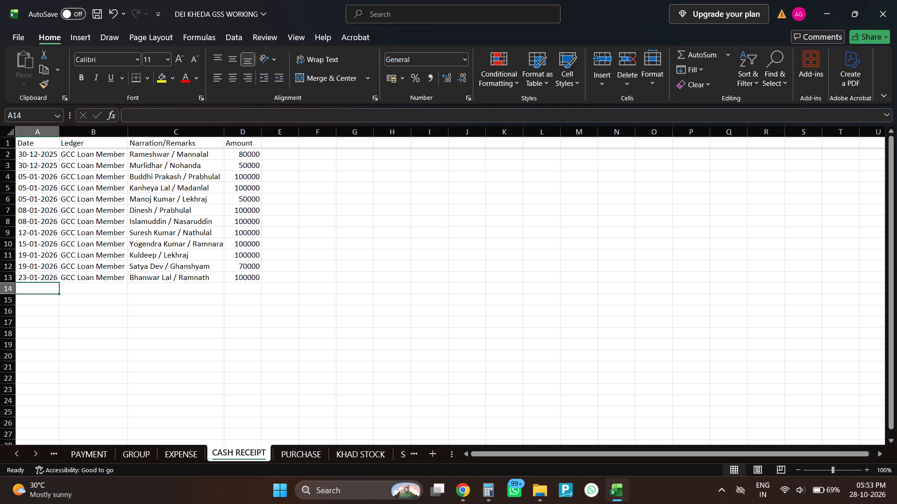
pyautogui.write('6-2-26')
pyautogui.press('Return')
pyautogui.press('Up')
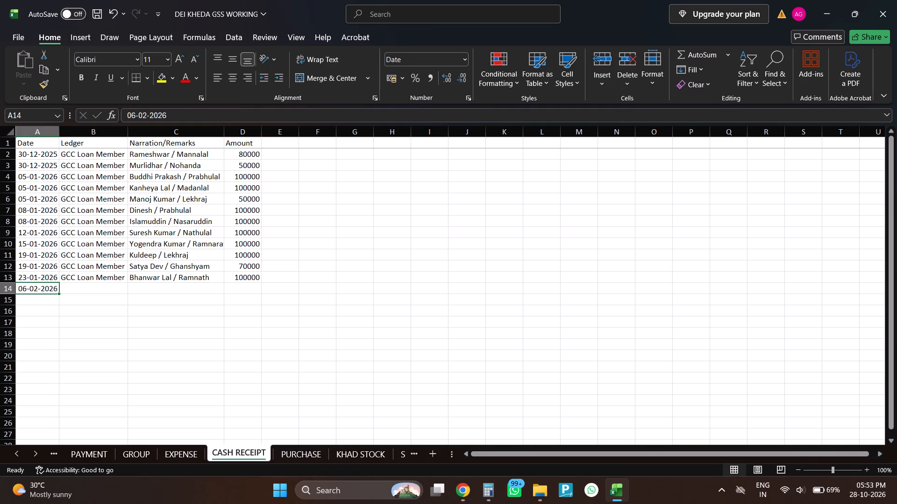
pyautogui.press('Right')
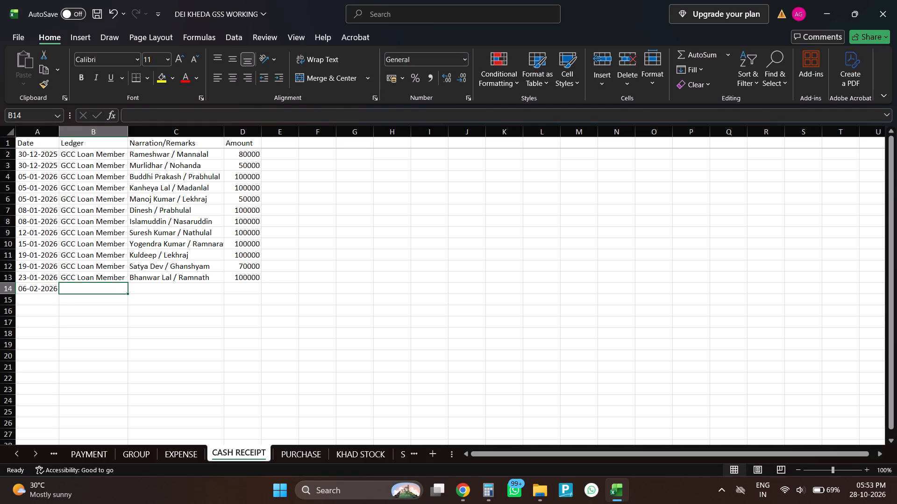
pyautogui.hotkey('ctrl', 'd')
# Enter the thirteenth member's two names separated by a slash in cell C14.
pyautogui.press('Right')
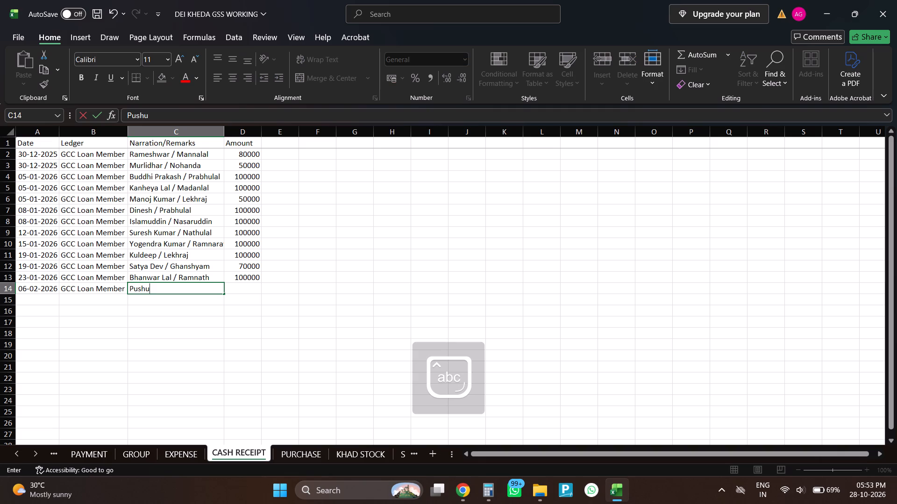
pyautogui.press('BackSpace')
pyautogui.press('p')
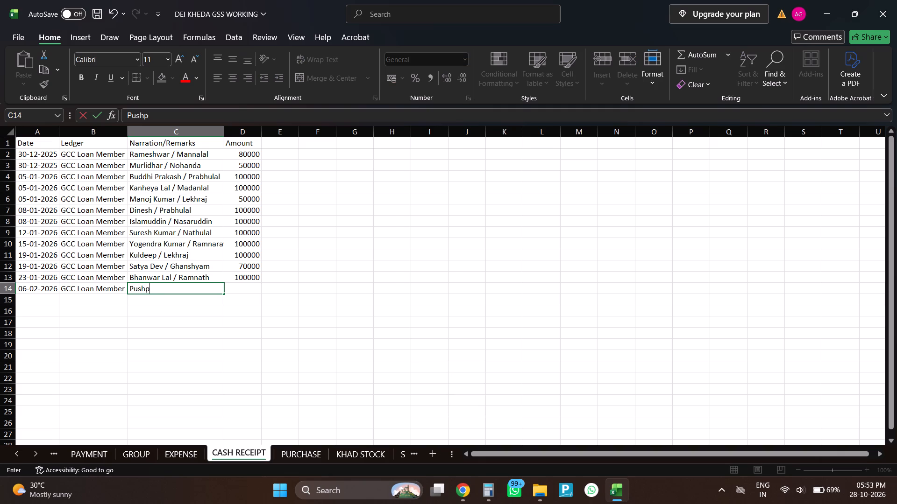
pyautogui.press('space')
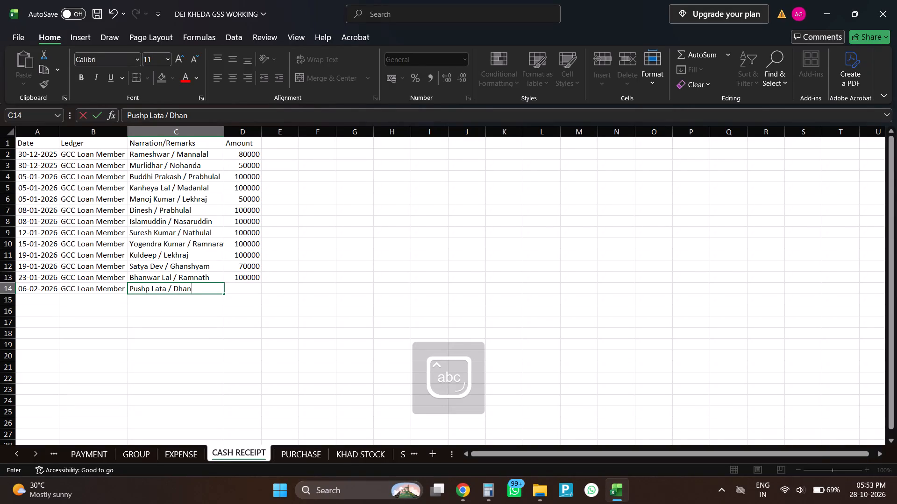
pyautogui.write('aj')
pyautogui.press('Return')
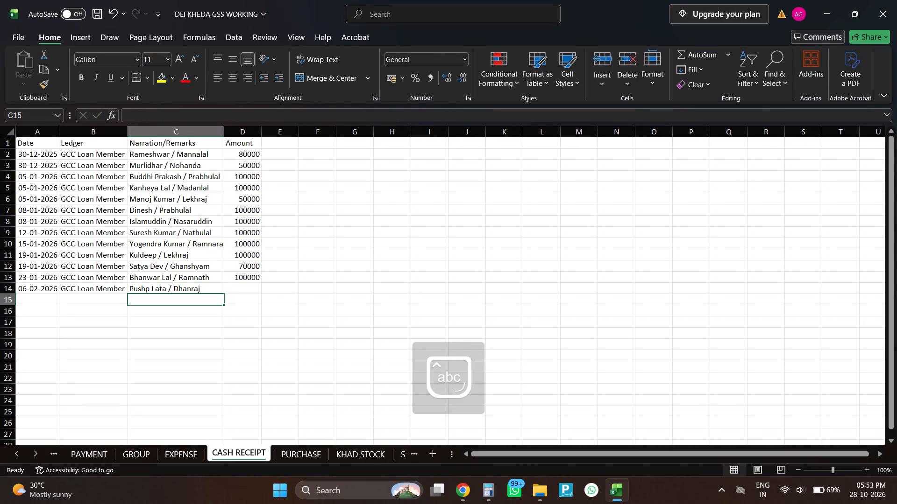
# Enter the thirteenth member's amount 50000 in cell D14.
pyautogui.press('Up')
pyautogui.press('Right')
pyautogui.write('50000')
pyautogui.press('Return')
# Enter the date 31-03-2026 in cell A15 for the next cash receipt.
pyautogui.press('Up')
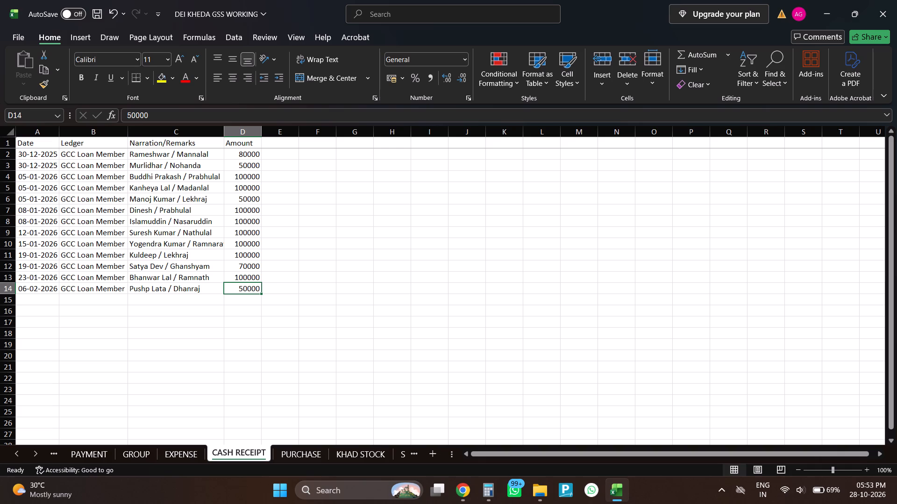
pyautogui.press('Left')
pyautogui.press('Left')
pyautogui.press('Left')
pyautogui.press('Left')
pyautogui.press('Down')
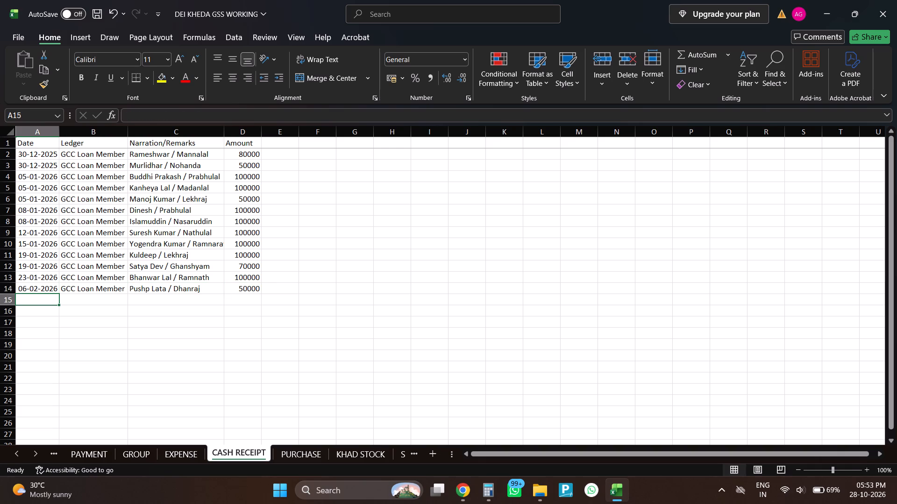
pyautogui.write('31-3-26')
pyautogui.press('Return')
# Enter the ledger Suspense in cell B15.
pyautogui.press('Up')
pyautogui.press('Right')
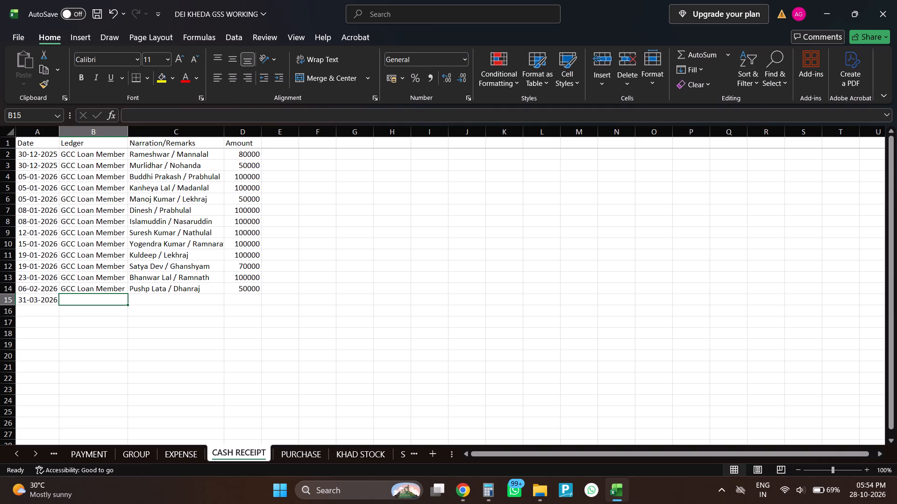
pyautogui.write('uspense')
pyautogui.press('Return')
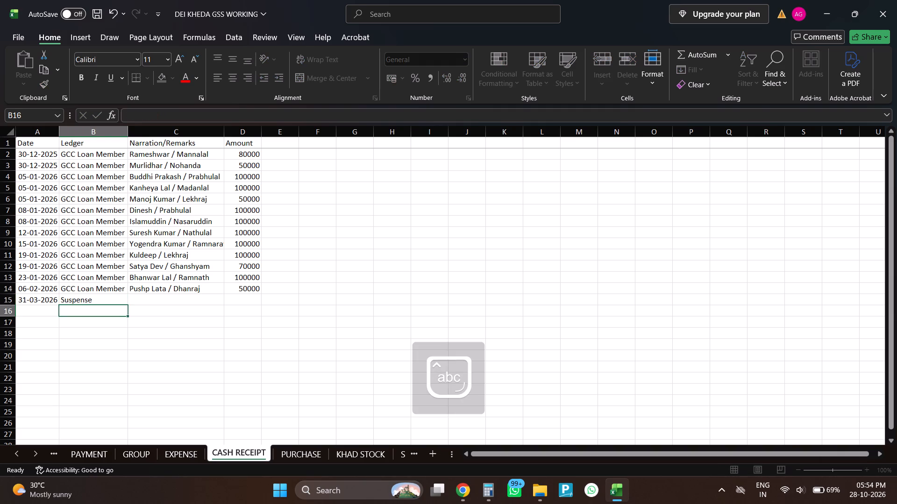
# Enter only the payer's first name as the narration in cell C15 and the amount 45000 in cell D15.
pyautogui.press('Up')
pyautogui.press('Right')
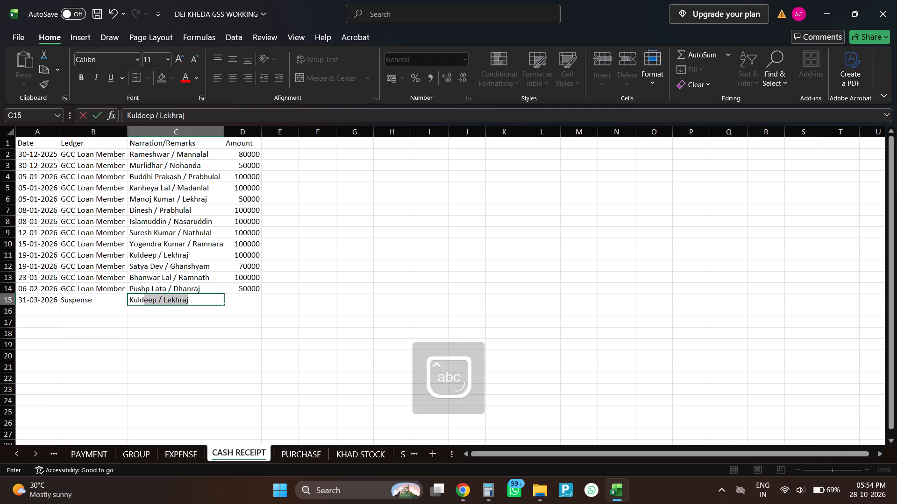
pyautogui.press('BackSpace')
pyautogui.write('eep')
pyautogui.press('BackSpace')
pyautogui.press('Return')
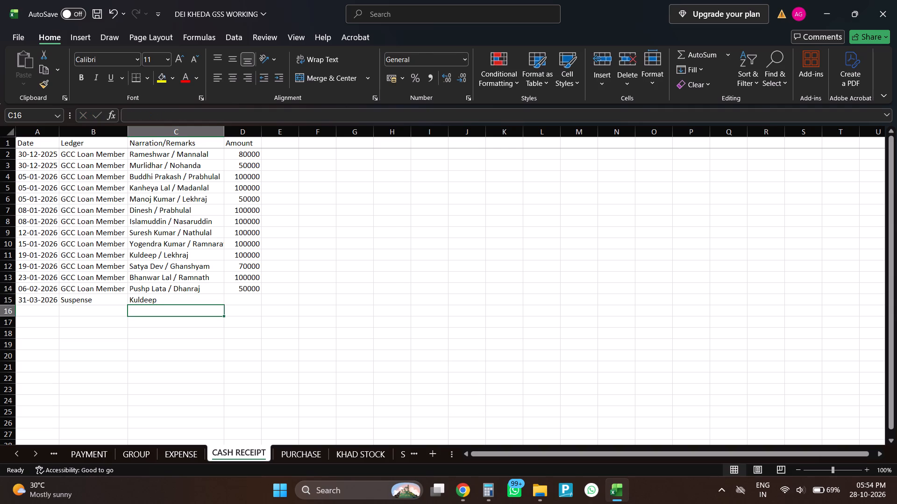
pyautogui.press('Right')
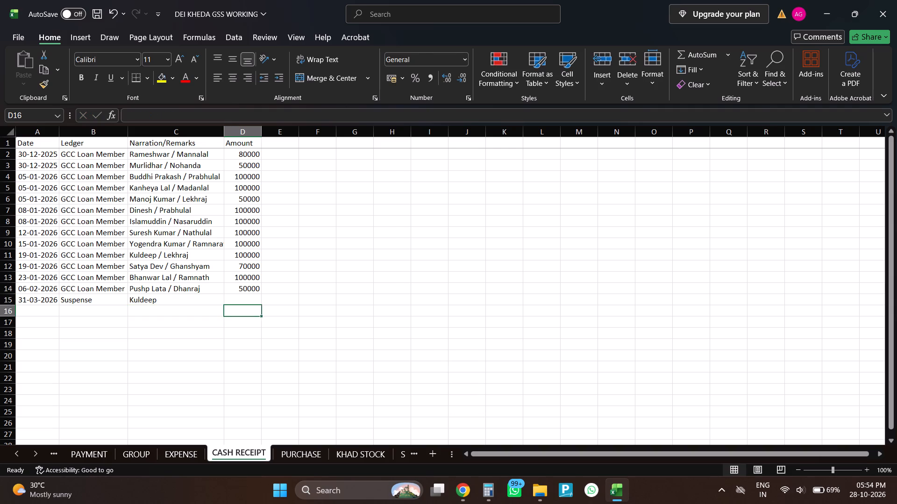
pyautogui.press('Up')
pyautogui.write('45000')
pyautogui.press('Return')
# Set the ledger in cell B15 to Amanat.
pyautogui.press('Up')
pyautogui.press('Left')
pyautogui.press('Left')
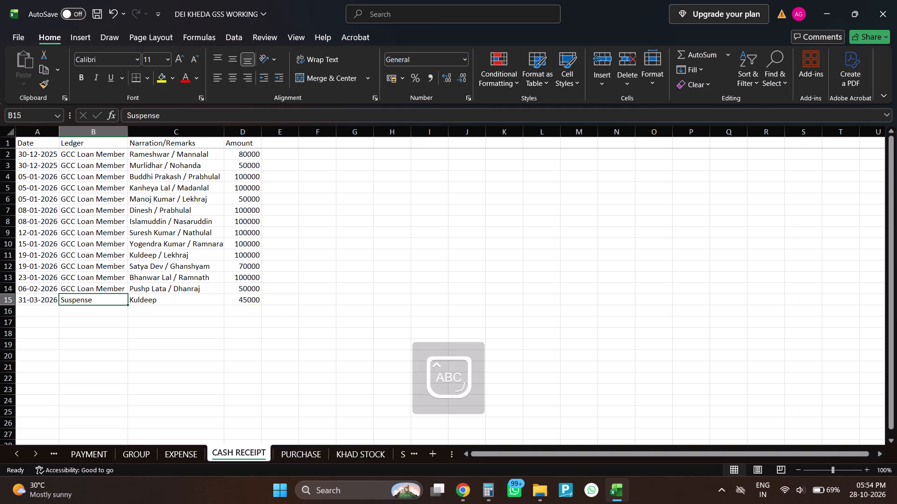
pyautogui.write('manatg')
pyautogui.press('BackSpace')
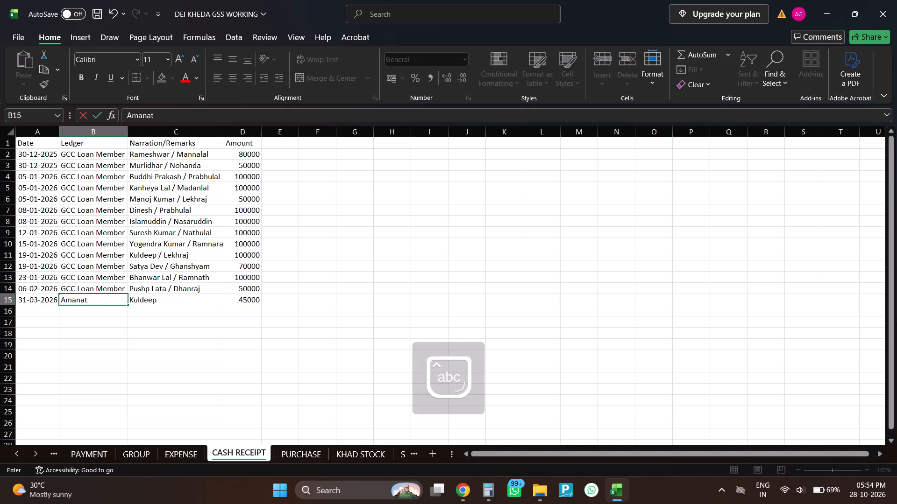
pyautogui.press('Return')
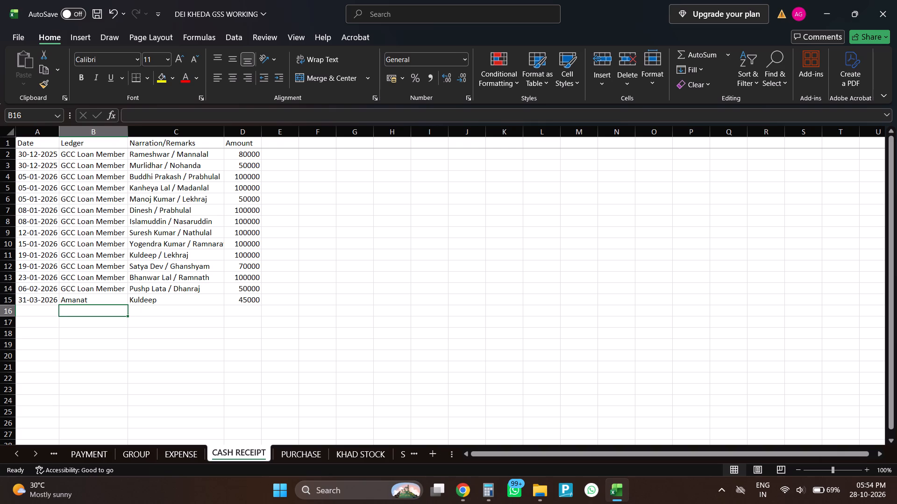
# Fill the date from row 15 down into cell A16 and enter the ledger Amanat Salary Pete in cell B16.
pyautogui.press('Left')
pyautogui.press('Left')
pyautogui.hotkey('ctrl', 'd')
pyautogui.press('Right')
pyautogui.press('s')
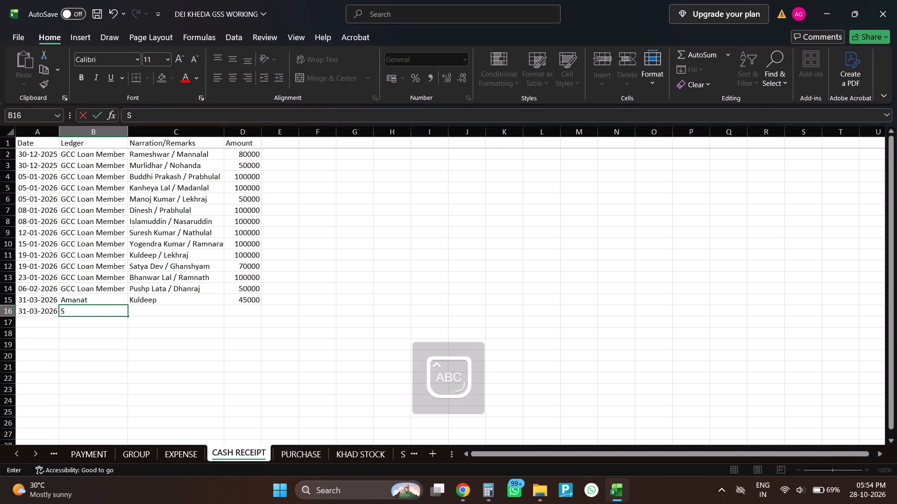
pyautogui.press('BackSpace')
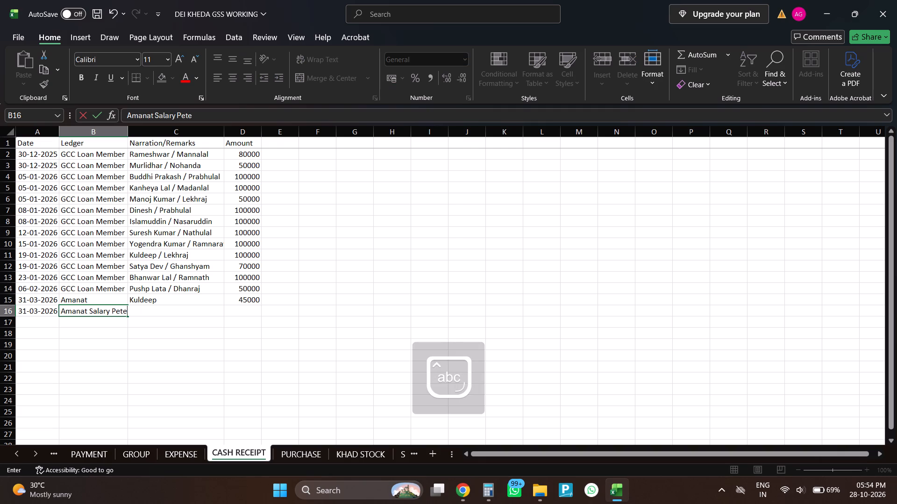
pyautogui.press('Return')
# Enter the payer's full name, including the surname, as the narration in cell C16.
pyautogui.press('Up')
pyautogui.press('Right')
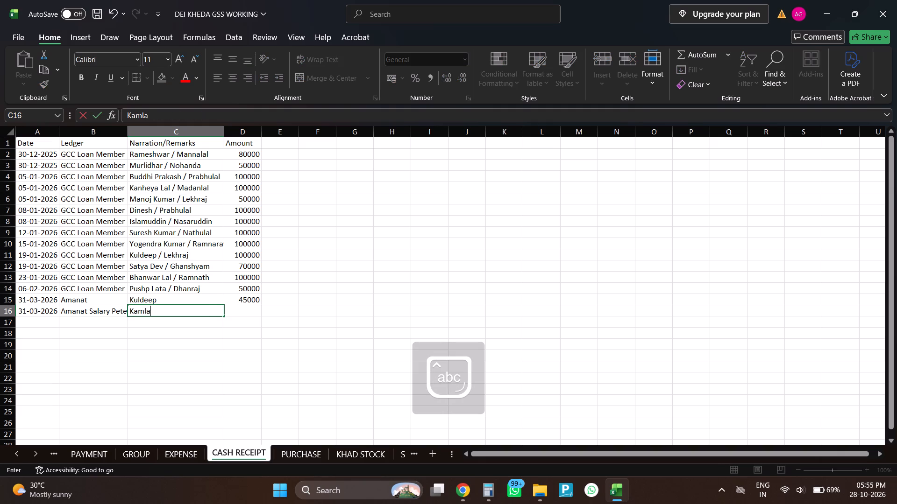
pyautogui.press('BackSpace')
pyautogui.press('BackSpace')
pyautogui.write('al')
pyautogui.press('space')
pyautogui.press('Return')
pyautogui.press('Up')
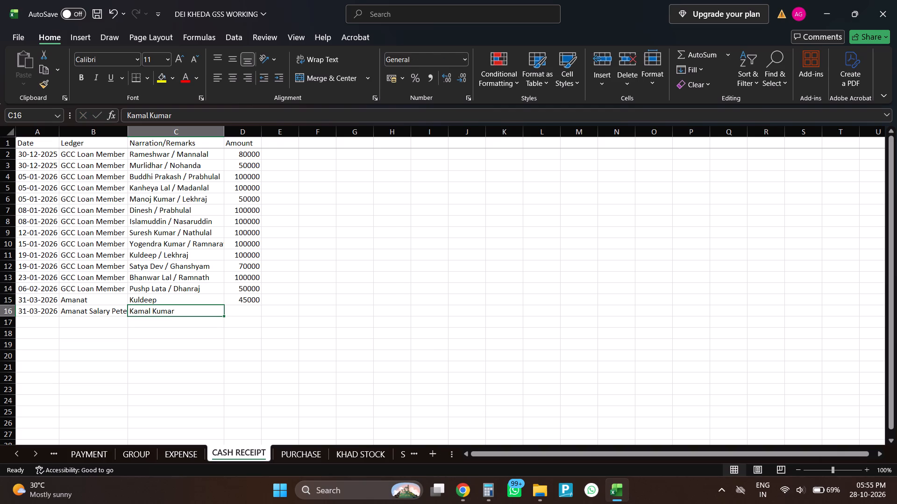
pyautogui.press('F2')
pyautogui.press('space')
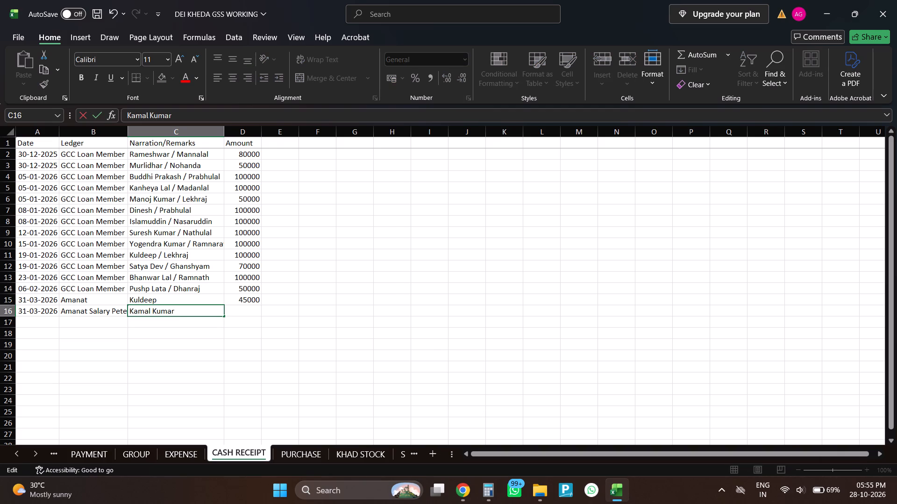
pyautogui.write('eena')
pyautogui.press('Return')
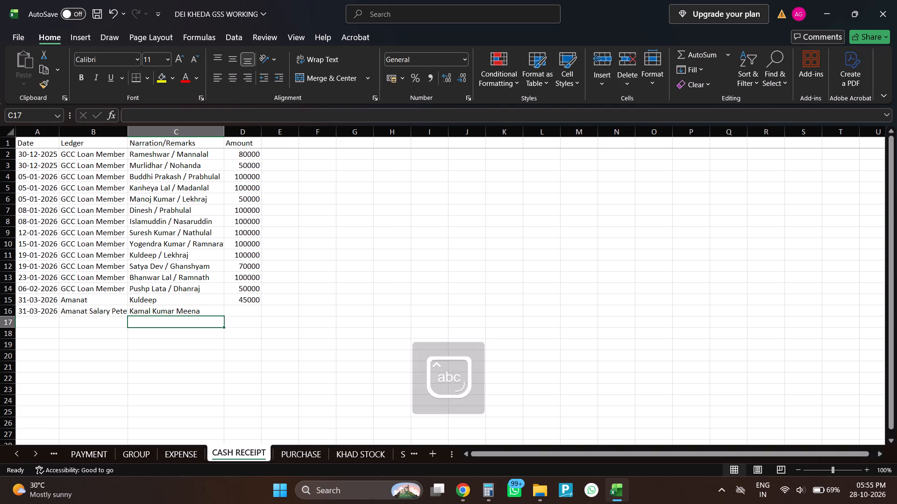
# Enter the amount in cell D16 as a formula beginning with +273376.
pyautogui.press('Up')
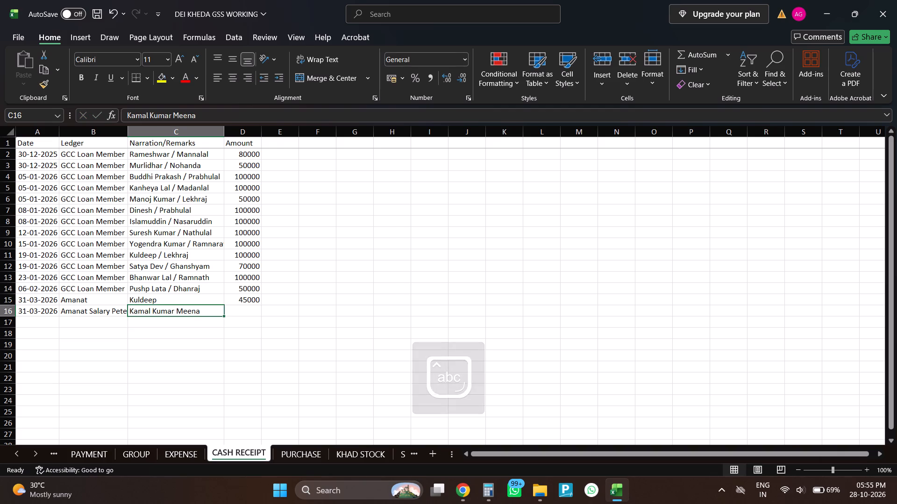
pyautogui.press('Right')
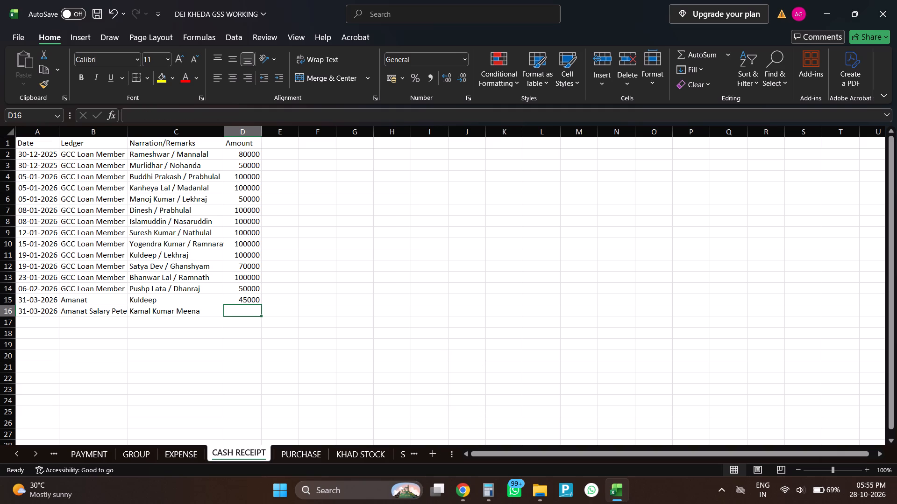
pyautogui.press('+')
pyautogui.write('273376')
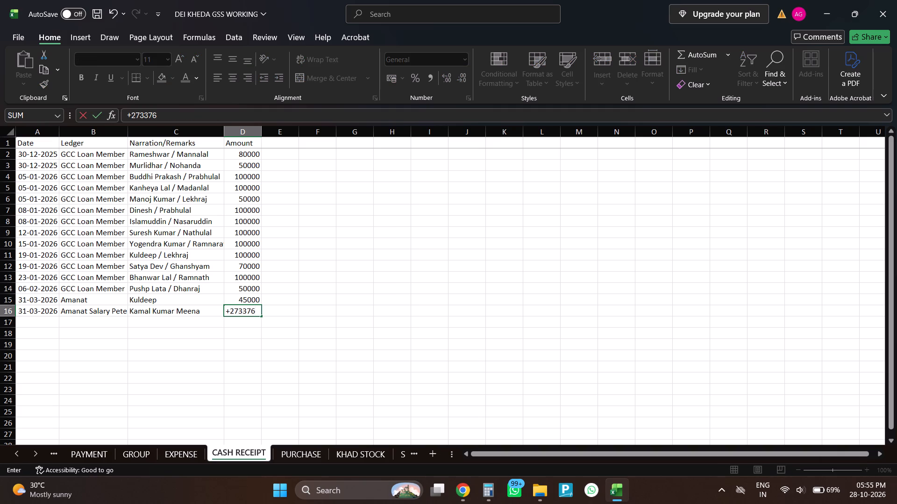
# Complete the amount formula in cell D16 by adding 113766 to the 273376 already entered.
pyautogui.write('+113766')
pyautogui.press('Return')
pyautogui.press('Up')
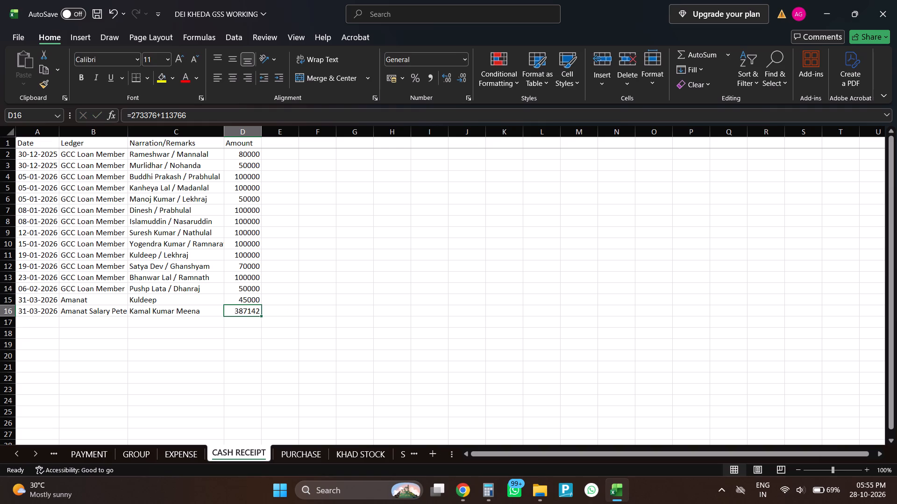
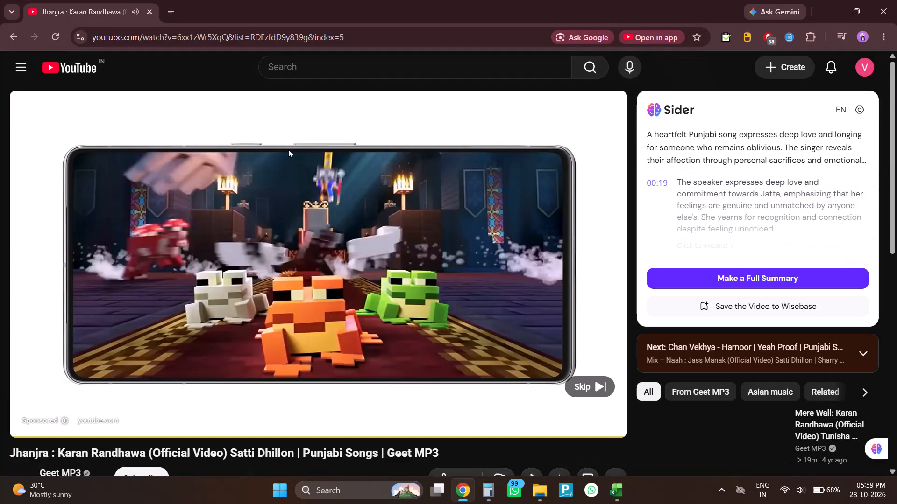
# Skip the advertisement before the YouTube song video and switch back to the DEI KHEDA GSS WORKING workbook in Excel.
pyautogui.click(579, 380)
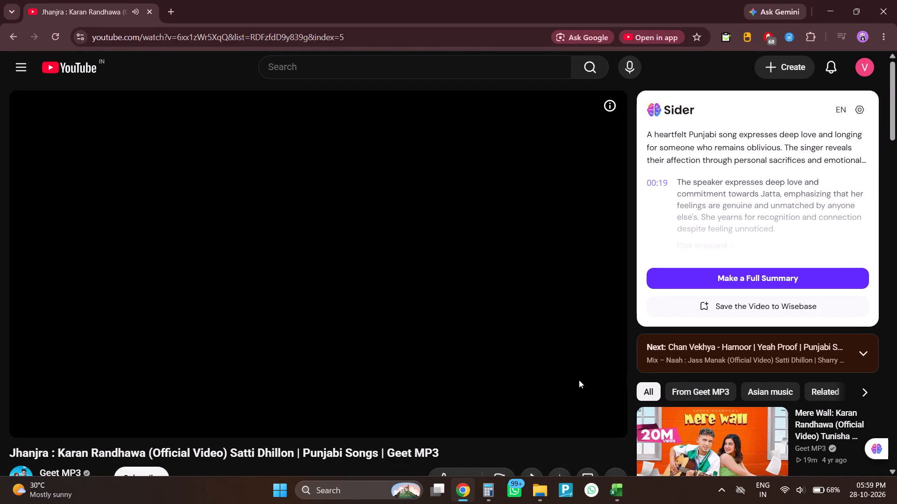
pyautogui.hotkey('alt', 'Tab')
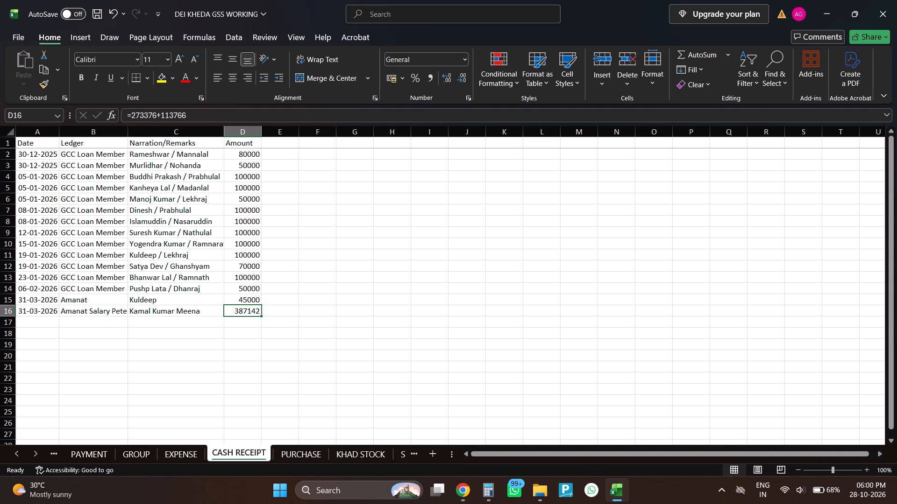
# Save the workbook with the new cash receipt entries.
pyautogui.hotkey('ctrl', 's')
pyautogui.hotkey('ctrl', 's')
pyautogui.hotkey('ctrl', 's')
pyautogui.scroll(4, 201, 293)
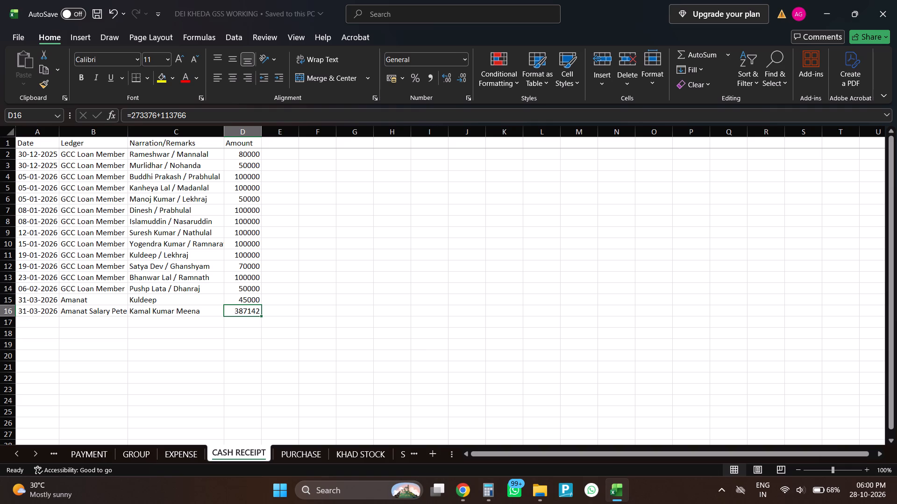
# Check the EXPENSE sheet briefly and return to the CASH RECEIPT sheet.
pyautogui.click(167, 449)
pyautogui.scroll(5, 50, 257)
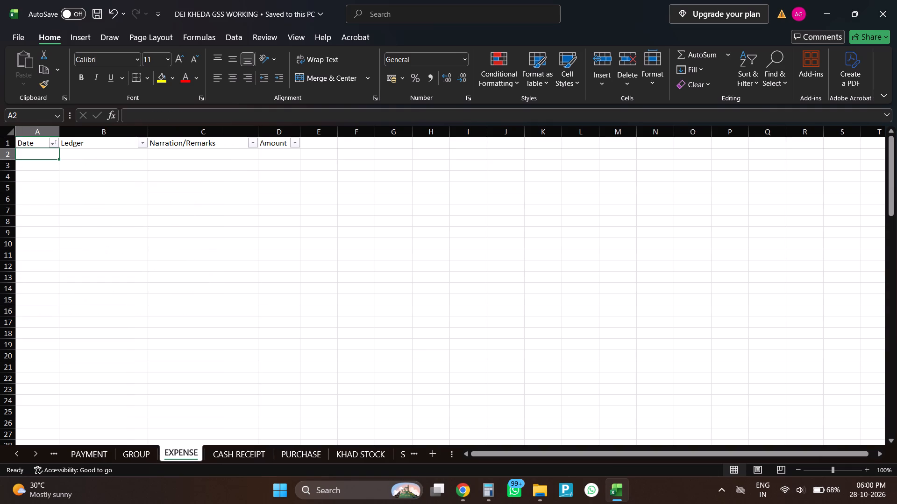
pyautogui.click(235, 467)
pyautogui.click(238, 450)
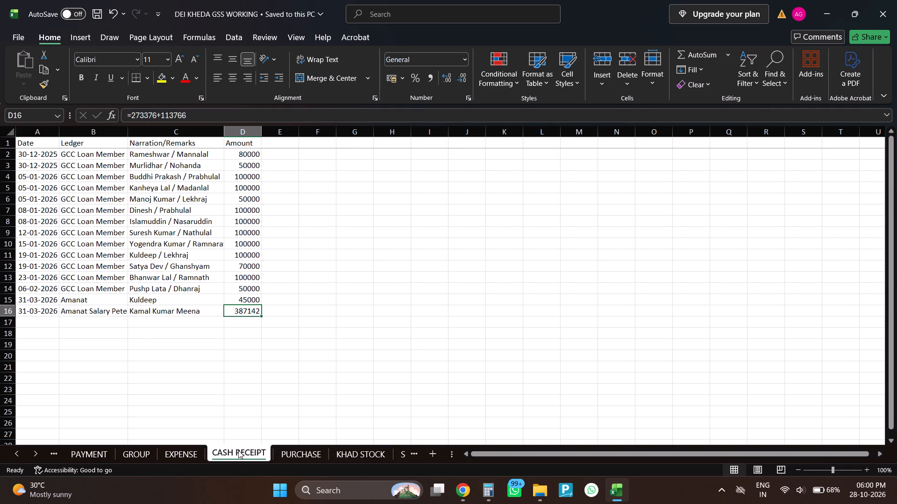
# Auto-fit columns A to D on the CASH RECEIPT sheet to their contents and widen the Amount column slightly.
pyautogui.doubleClick(59, 128)
pyautogui.doubleClick(128, 129)
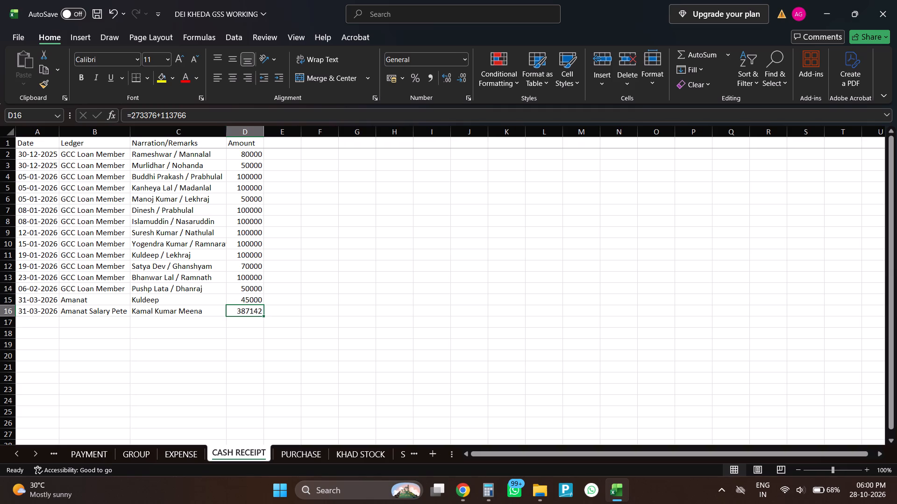
pyautogui.doubleClick(228, 131)
pyautogui.doubleClick(265, 131)
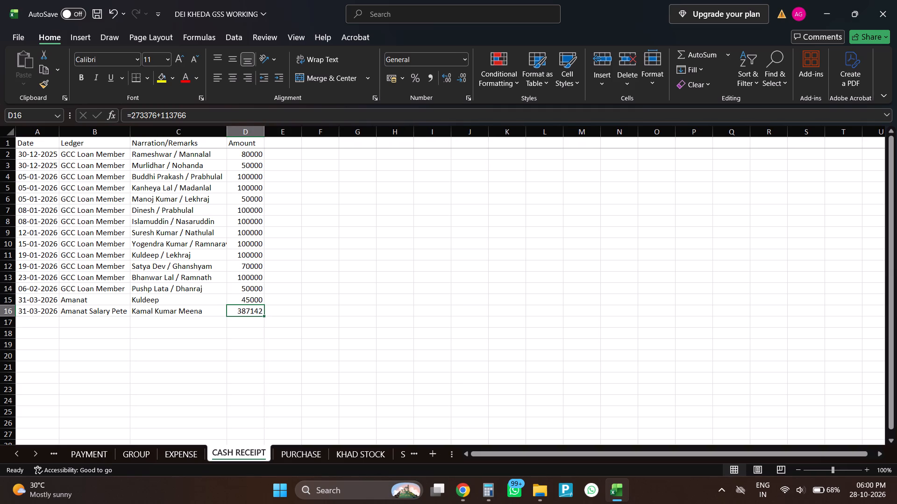
pyautogui.moveTo(259, 132); pyautogui.dragTo(270, 131)
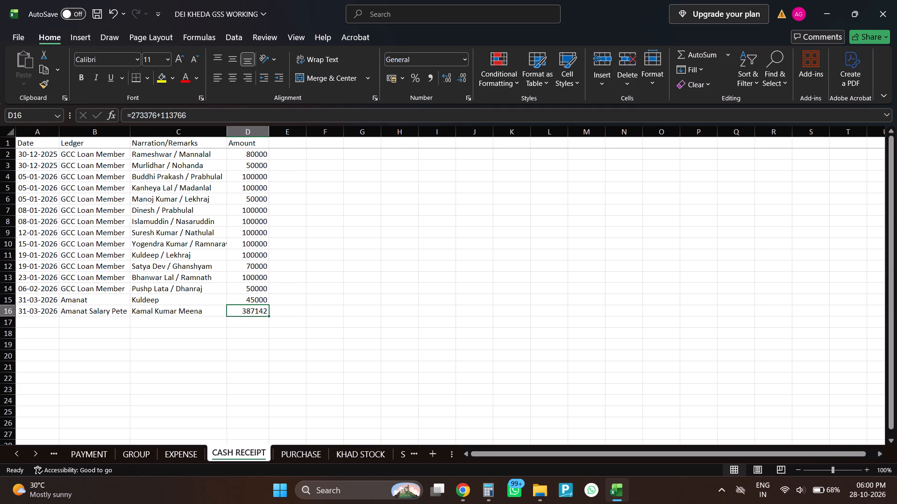
# Switch to the EXPENSE sheet and save the workbook.
pyautogui.click(185, 456)
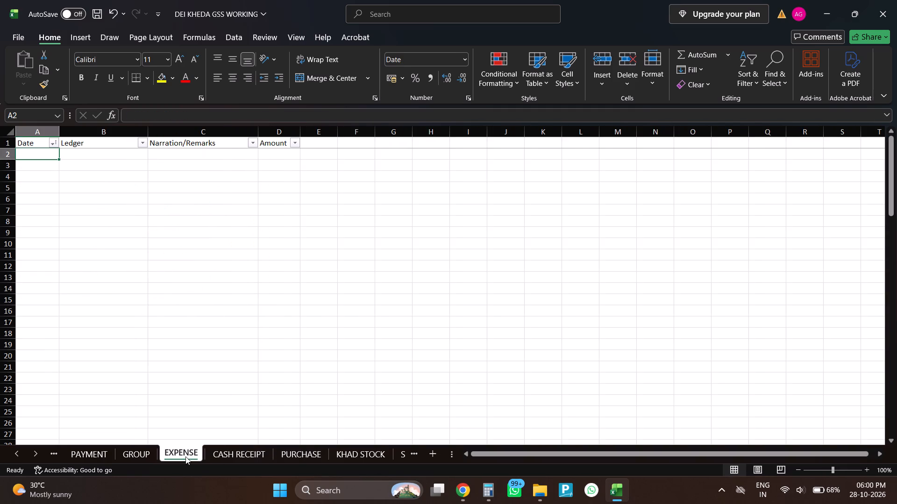
pyautogui.hotkey('ctrl', 's')
pyautogui.hotkey('ctrl', 's')
pyautogui.hotkey('ctrl', 's')
pyautogui.hotkey('ctrl', 's')
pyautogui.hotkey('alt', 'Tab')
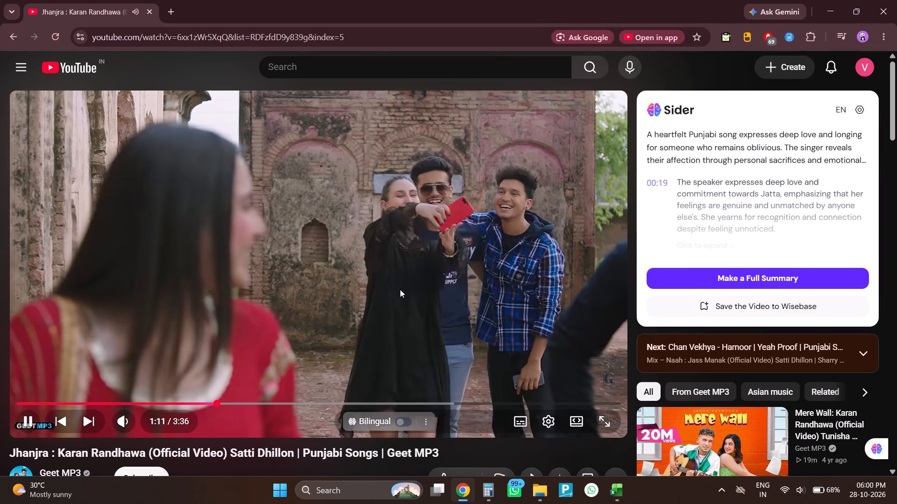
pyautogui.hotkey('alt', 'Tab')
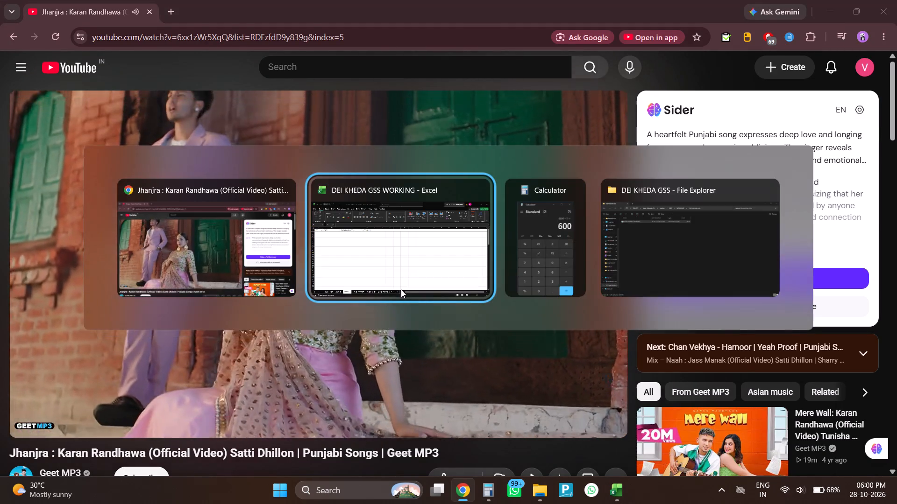
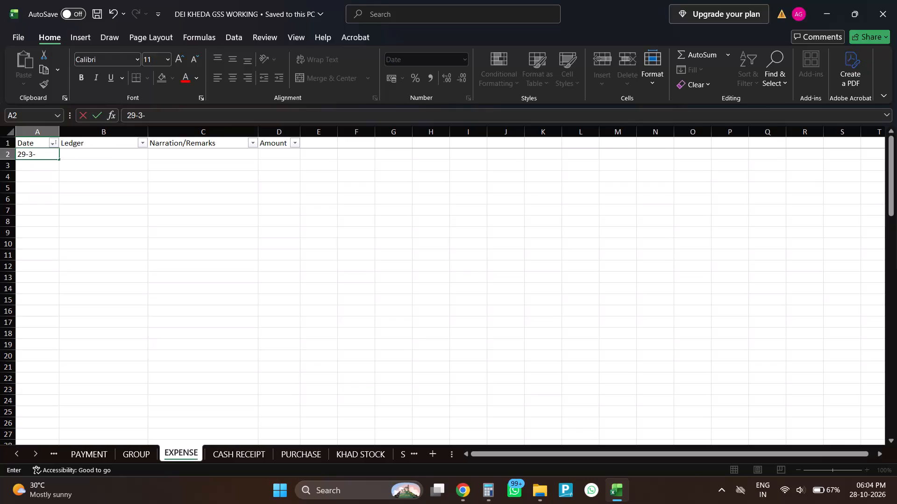
# Enter the first expense in row 2: date 29-03-2026, ledger TADA, amount 15000.
pyautogui.press('Return')
pyautogui.press('Up')
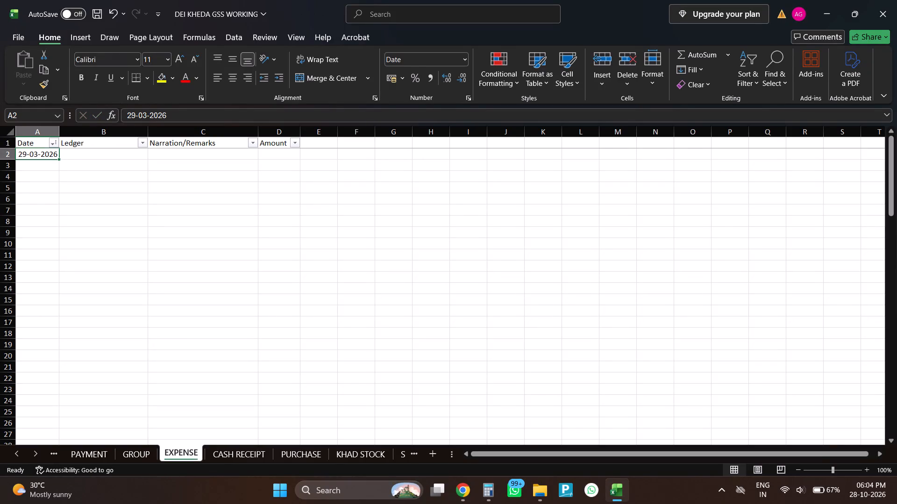
pyautogui.press('Right')
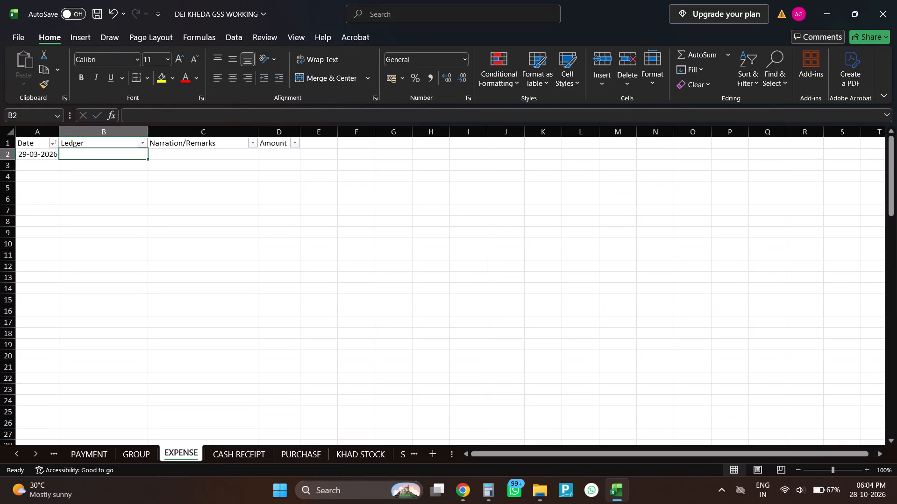
pyautogui.write('TADA')
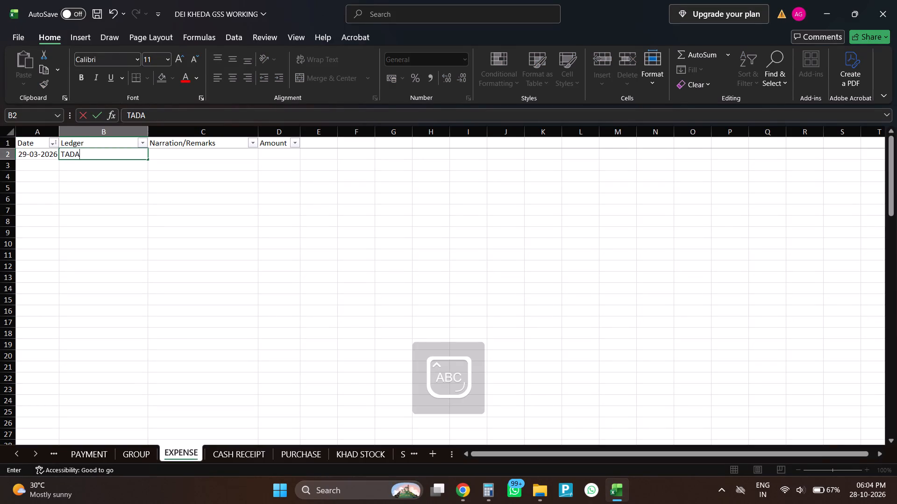
pyautogui.press('Return')
pyautogui.press('Up')
pyautogui.press('Right')
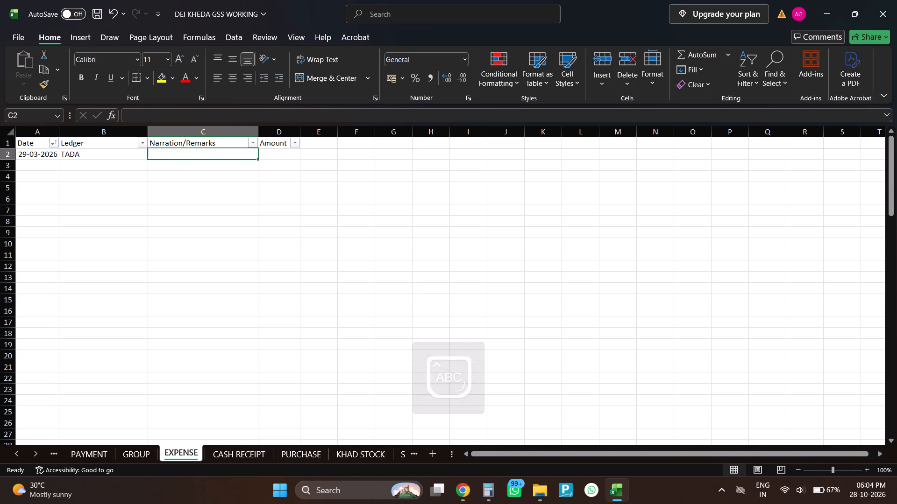
pyautogui.press('Right')
pyautogui.write('15000')
pyautogui.press('Return')
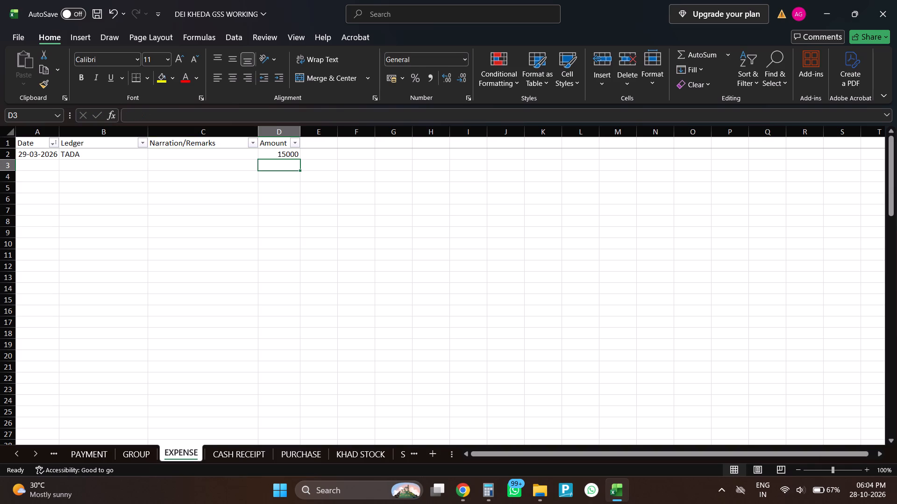
# Enter the second expense in row 3: date 31-03-2026, ledger TADA copied from the row above, amount 15000.
pyautogui.press('Left')
pyautogui.press('Left')
pyautogui.press('Left')
pyautogui.press('Left')
pyautogui.write('31-3-26')
pyautogui.press('Return')
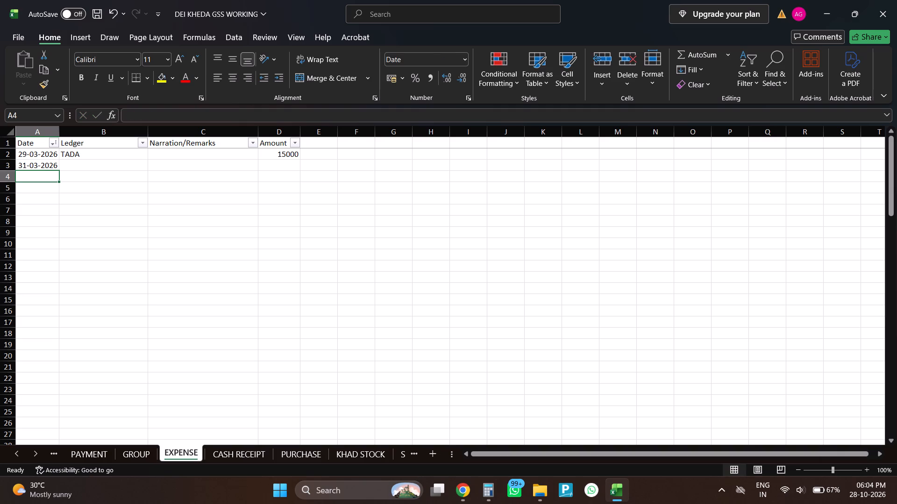
pyautogui.press('Up')
pyautogui.press('Right')
pyautogui.hotkey('ctrl', 'd')
pyautogui.press('Right')
pyautogui.press('Right')
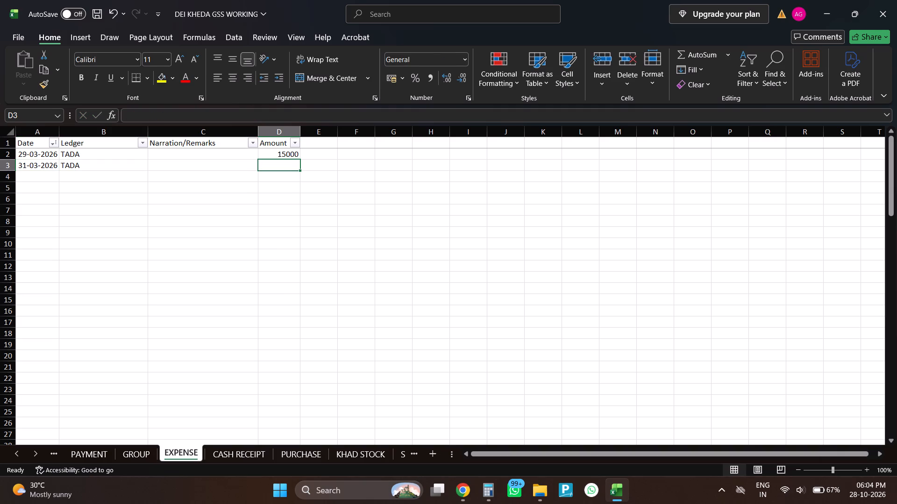
pyautogui.write('15000')
pyautogui.press('Return')
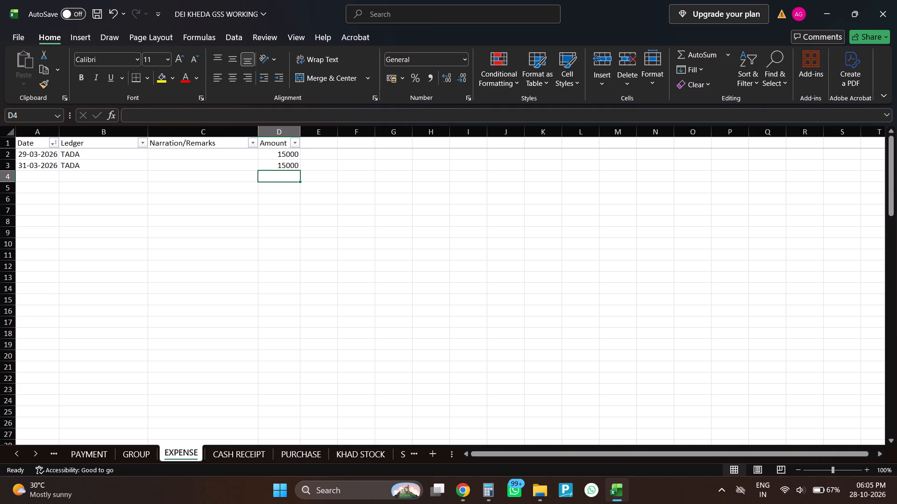
# In row 4, copy the ledger TADA from the row above and enter the amount 500.
pyautogui.press('Left')
pyautogui.press('Left')
pyautogui.press('Left')
pyautogui.press('Right')
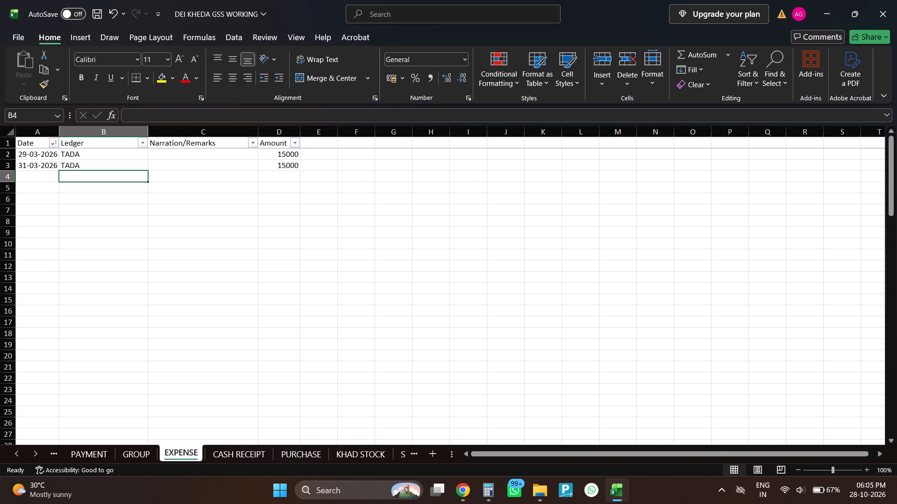
pyautogui.hotkey('ctrl', 'd')
pyautogui.press('Right')
pyautogui.press('Right')
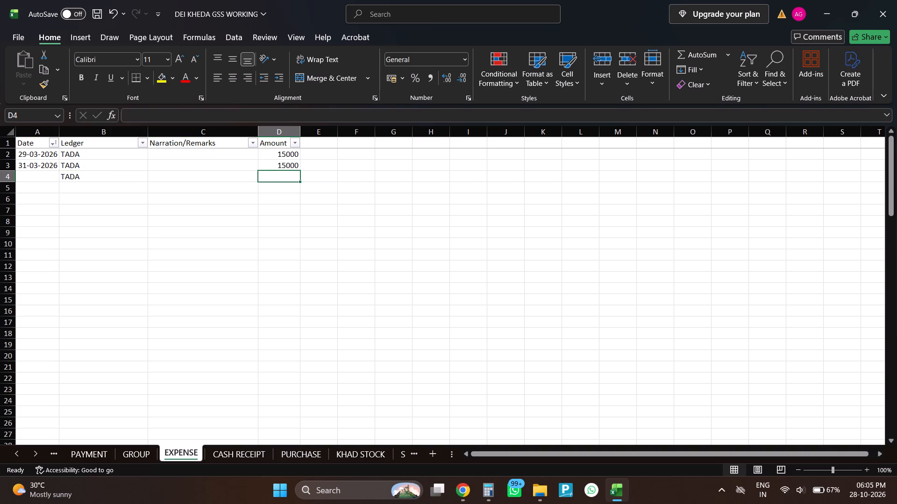
pyautogui.write('500')
pyautogui.press('Return')
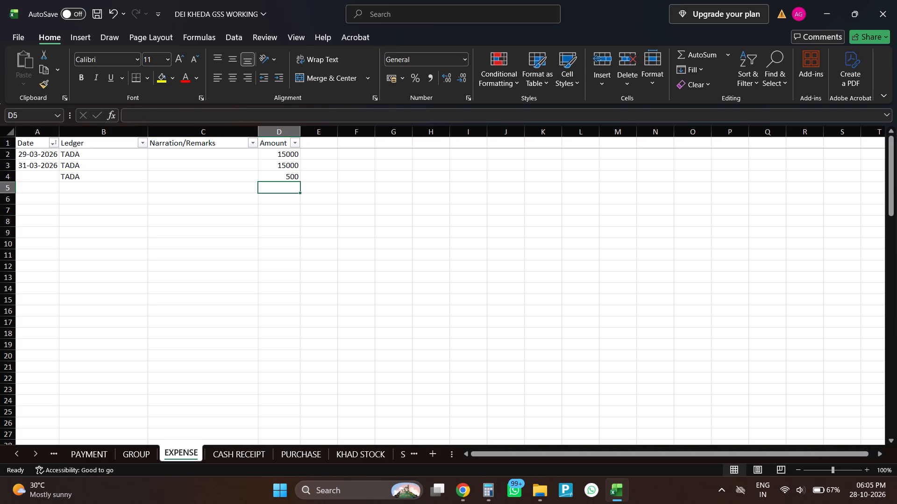
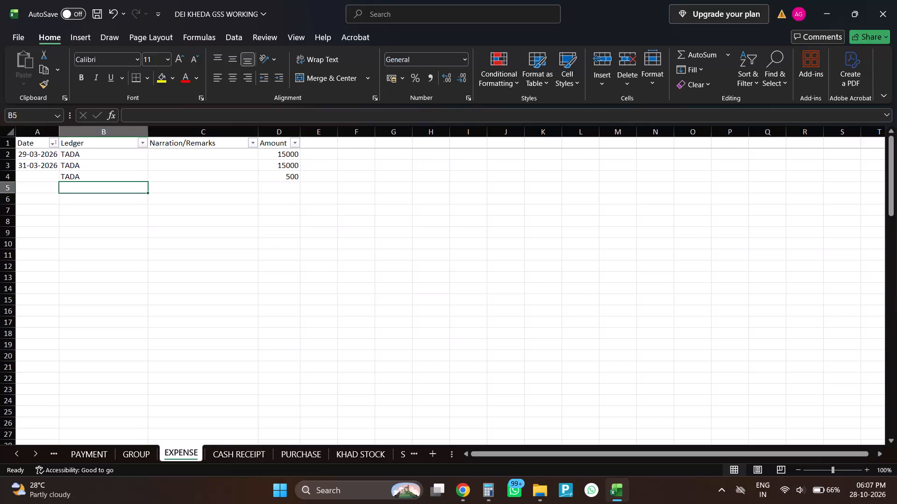
# Enter the row 5 expense with ledger AGM and amount 1000.
pyautogui.write('AGM')
pyautogui.press('Return')
pyautogui.press('Up')
pyautogui.press('Right')
pyautogui.press('Right')
pyautogui.write('1000')
pyautogui.press('Return')
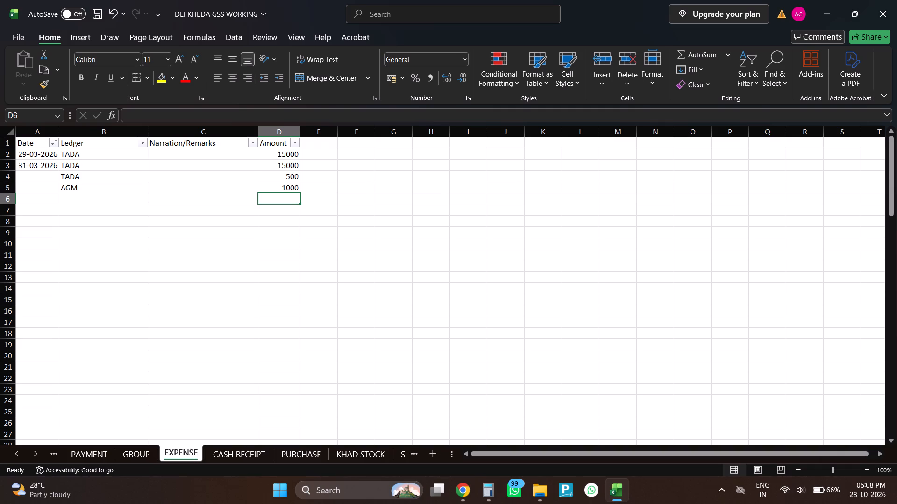
# Start the row 6 expense with date 31-03-2026 and ledger Salary Paid To Staff.
pyautogui.press('Left')
pyautogui.press('Left')
pyautogui.press('Left')
pyautogui.press('Left')
pyautogui.press('Left')
pyautogui.press('Left')
pyautogui.press('Left')
pyautogui.press('Left')
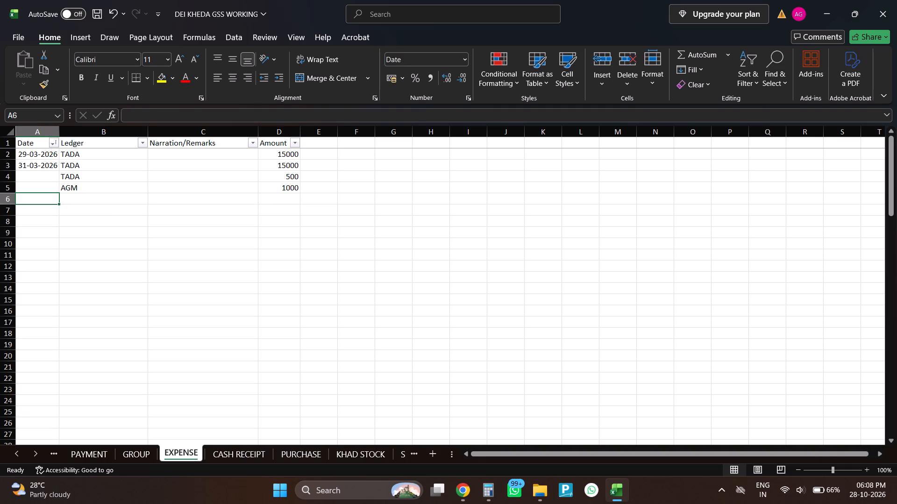
pyautogui.write('31-3-26')
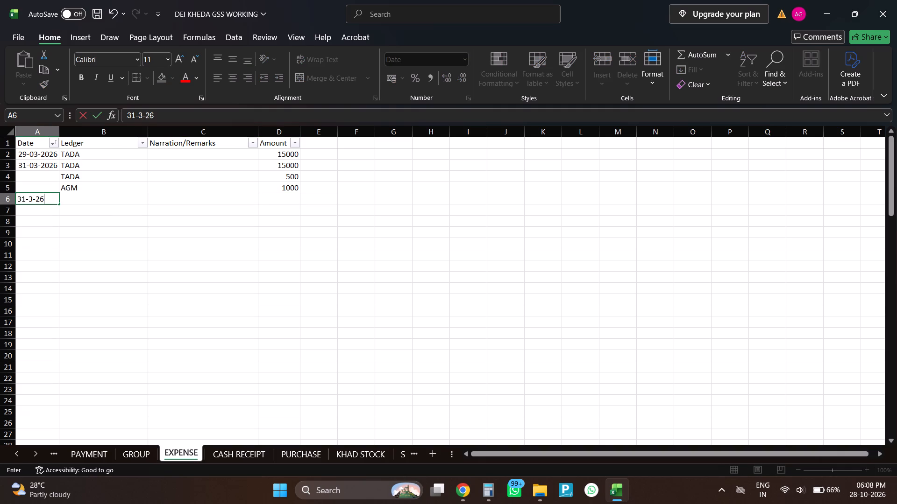
pyautogui.press('Return')
pyautogui.press('Up')
pyautogui.press('Right')
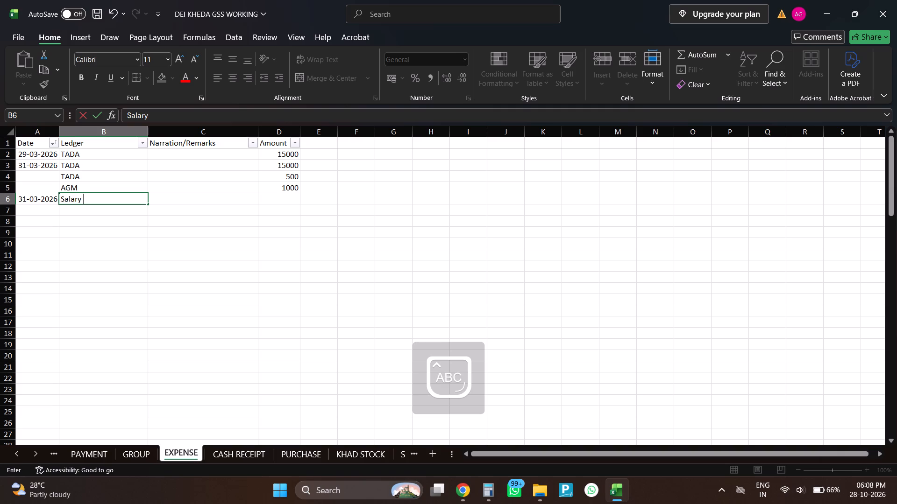
pyautogui.write('aid')
pyautogui.press('space')
pyautogui.press('o')
pyautogui.press('space')
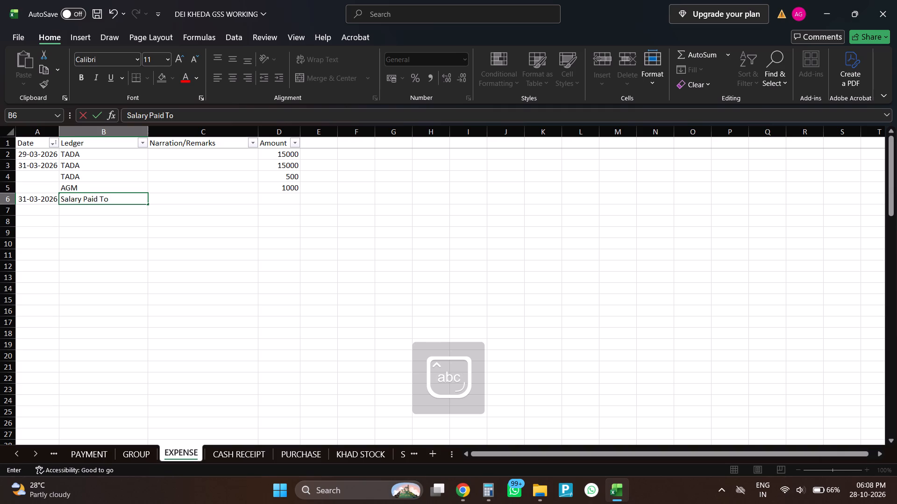
pyautogui.write('taff')
pyautogui.press('Return')
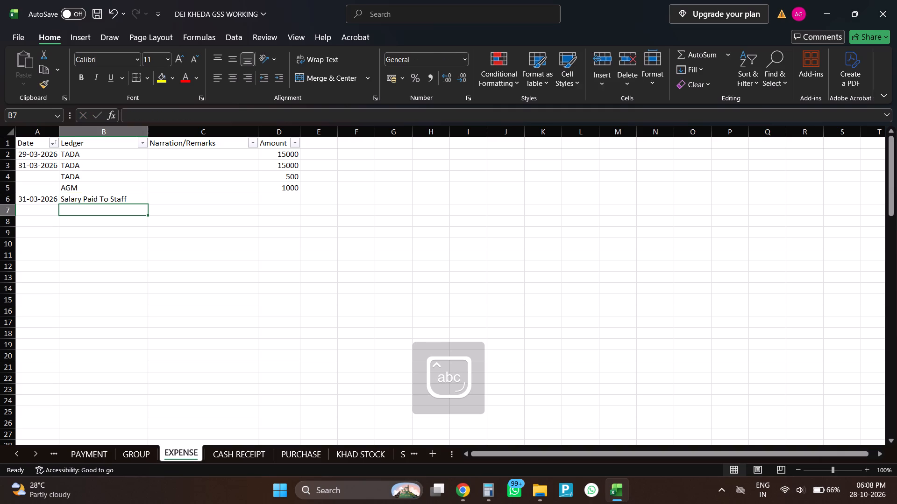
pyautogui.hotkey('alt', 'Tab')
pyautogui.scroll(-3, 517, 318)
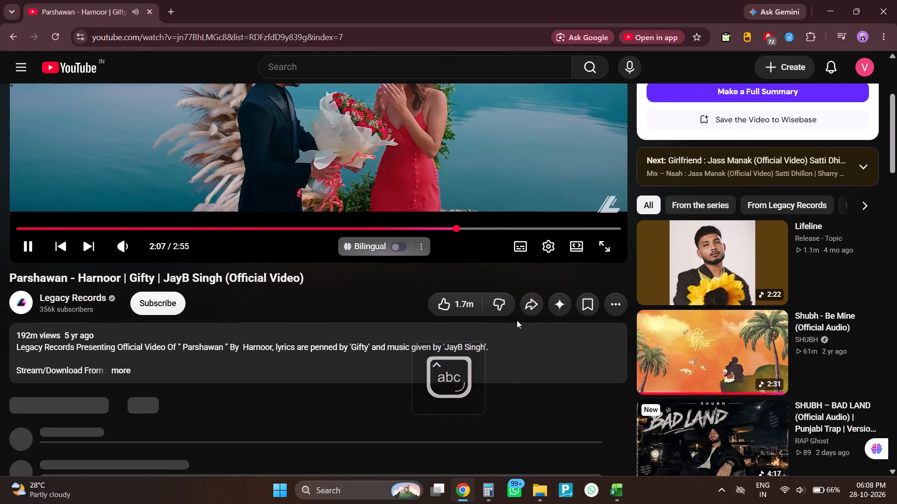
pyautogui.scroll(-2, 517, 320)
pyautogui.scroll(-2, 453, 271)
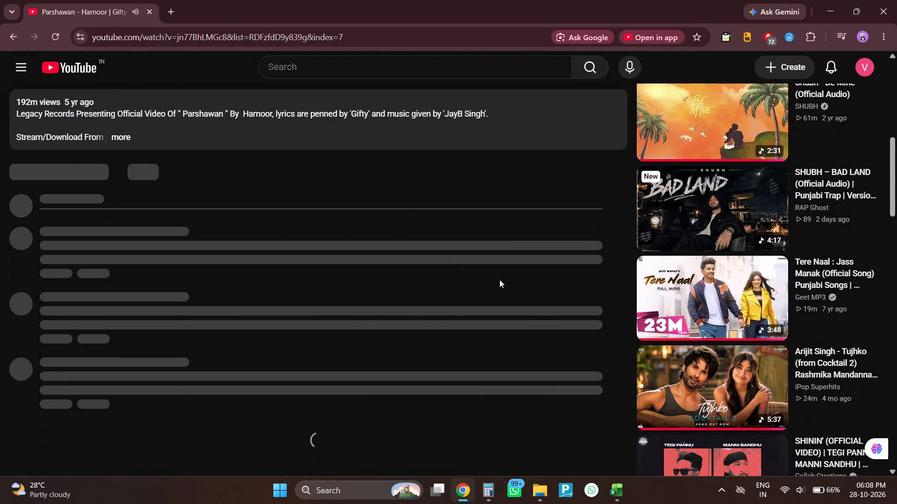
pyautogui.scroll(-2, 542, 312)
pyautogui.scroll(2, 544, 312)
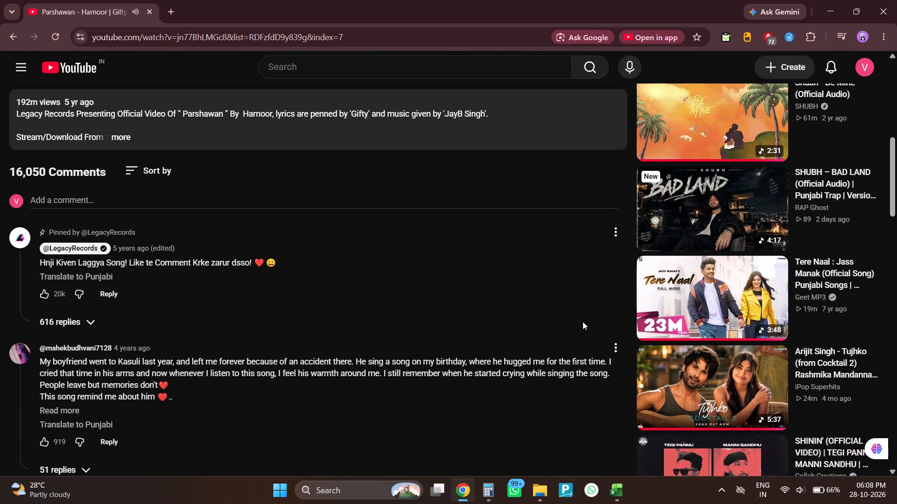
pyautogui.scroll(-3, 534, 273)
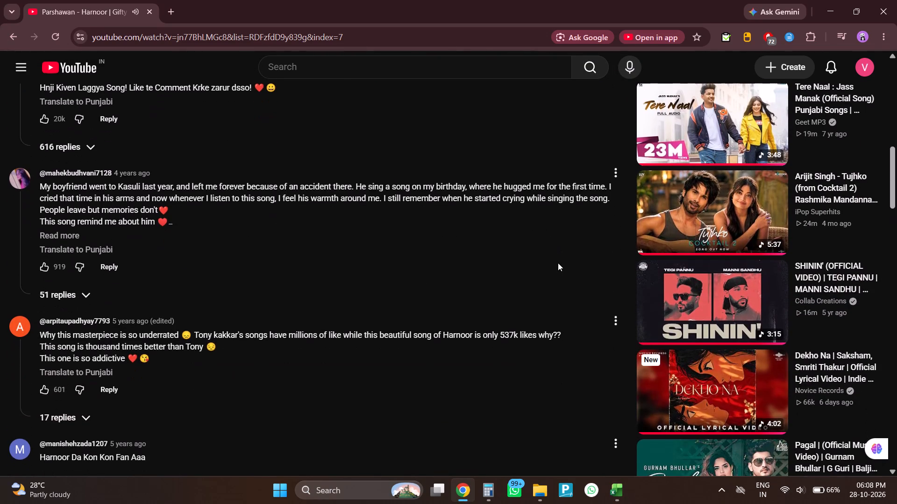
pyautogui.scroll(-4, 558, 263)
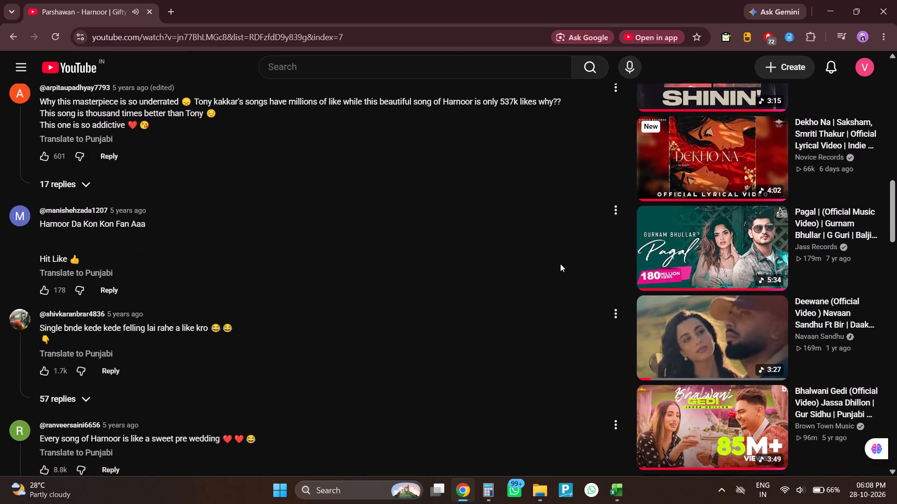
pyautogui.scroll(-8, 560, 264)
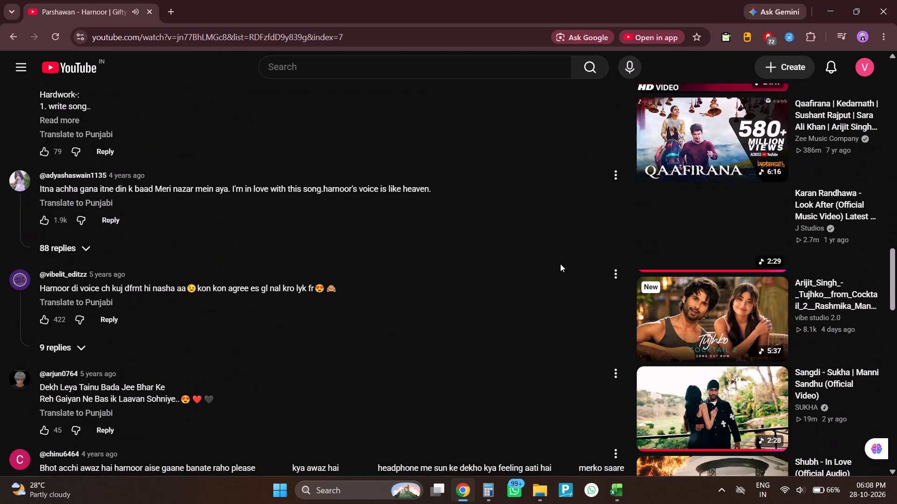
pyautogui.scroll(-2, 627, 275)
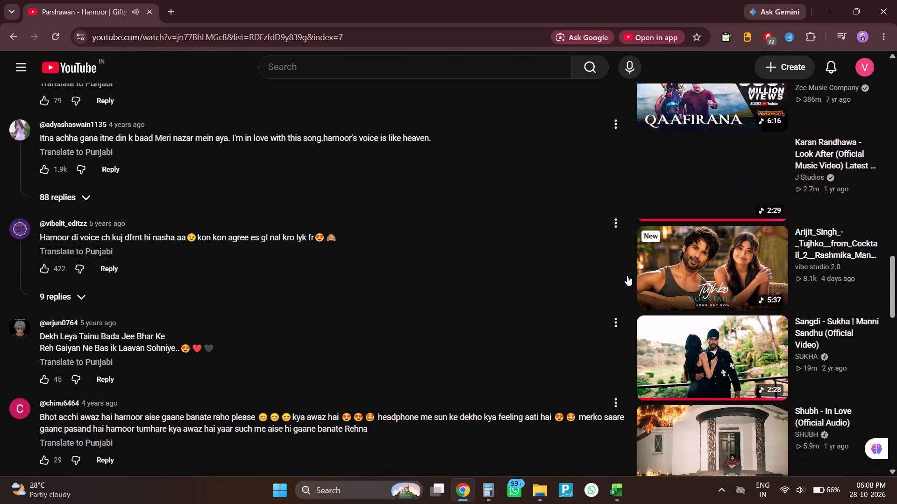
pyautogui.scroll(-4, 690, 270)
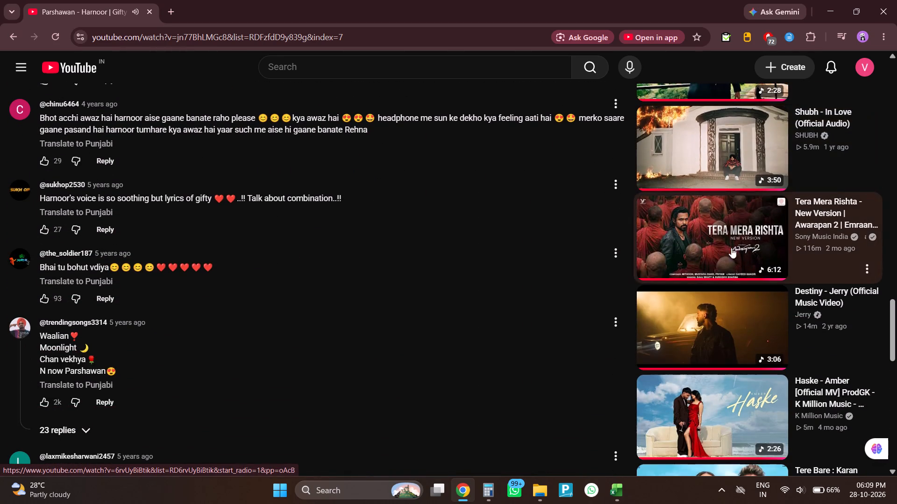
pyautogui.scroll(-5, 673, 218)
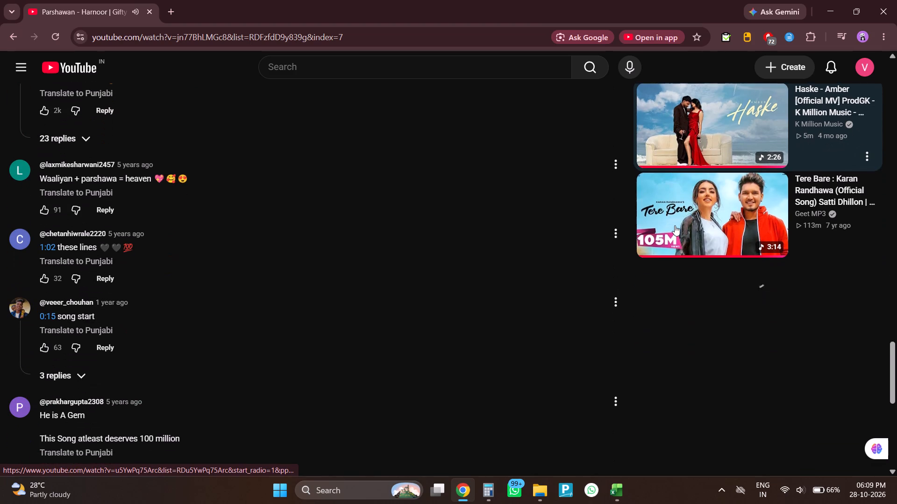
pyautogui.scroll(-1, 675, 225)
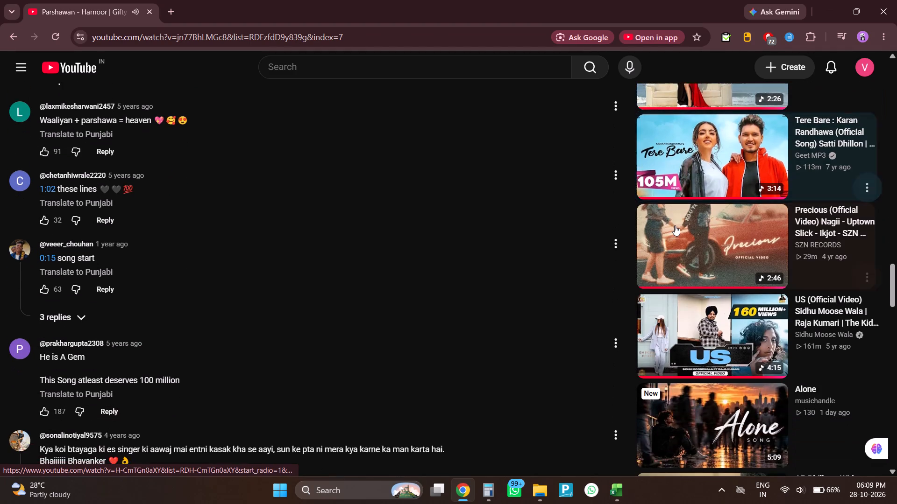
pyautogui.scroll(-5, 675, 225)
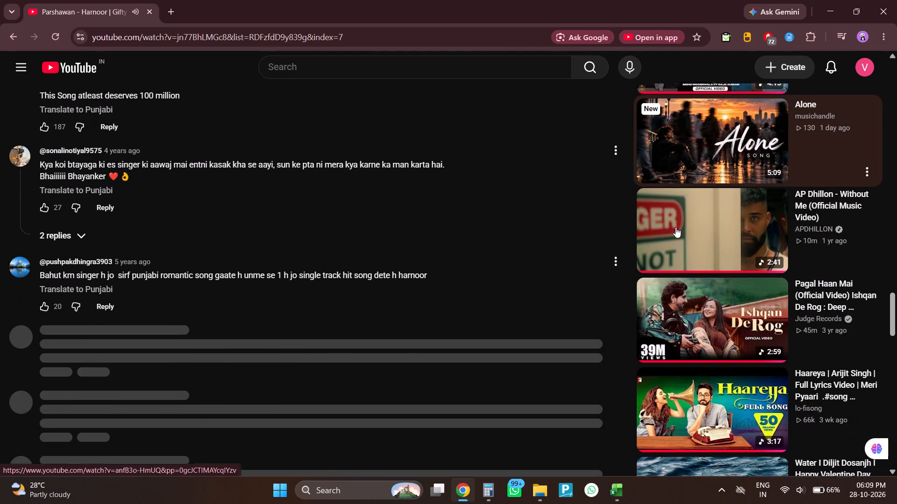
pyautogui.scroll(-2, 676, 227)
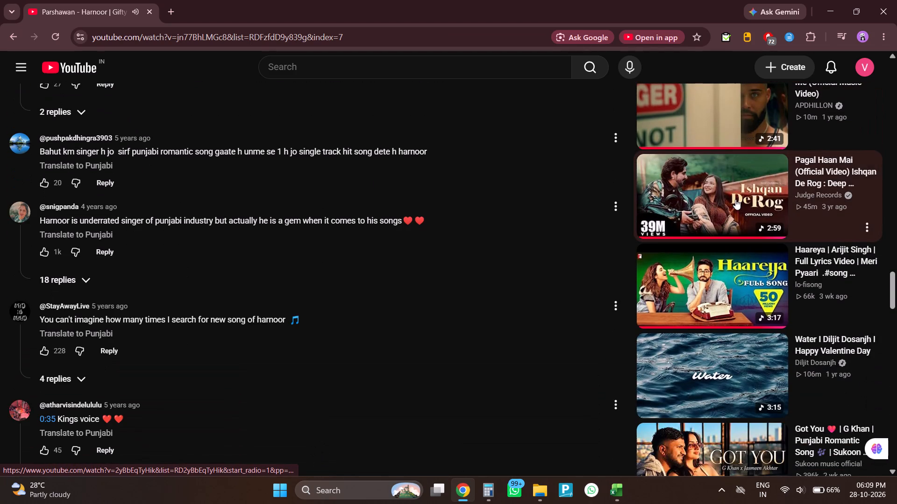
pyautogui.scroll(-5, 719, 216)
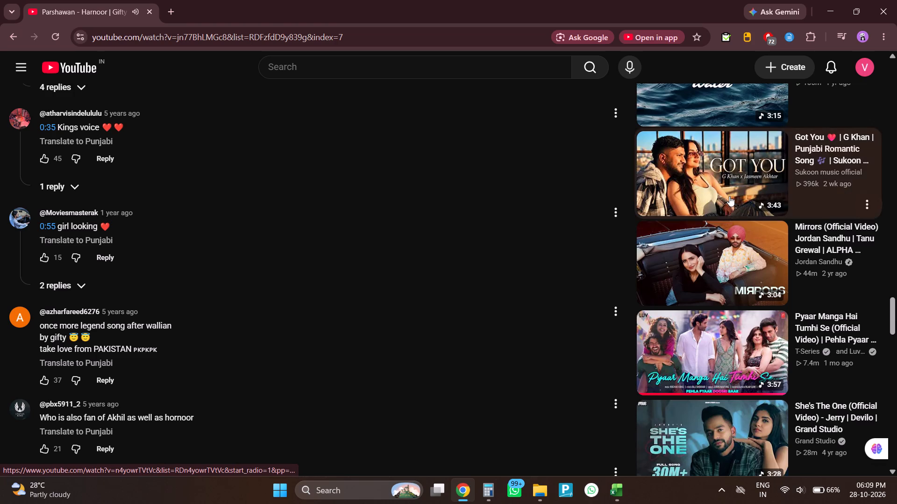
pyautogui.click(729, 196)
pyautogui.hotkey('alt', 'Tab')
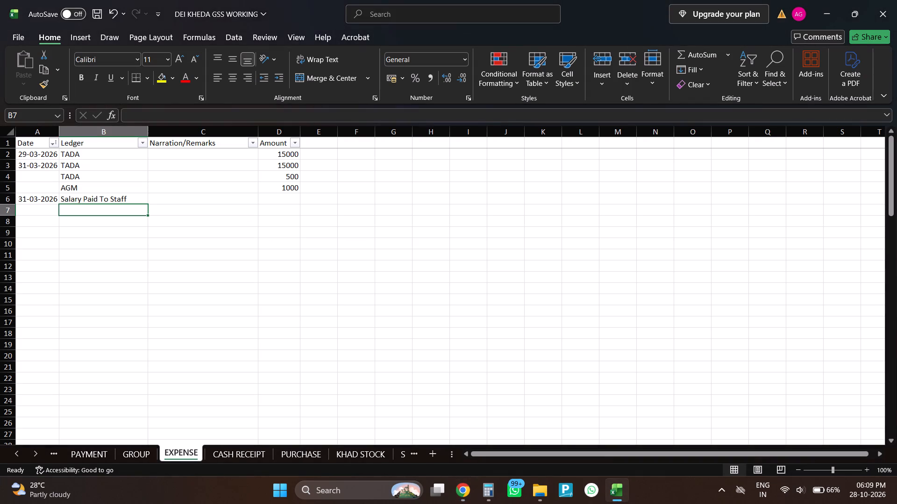
# Complete the row 6 salary expense with the staff member's name as narration and amount 113766.
pyautogui.press('Up')
pyautogui.press('Right')
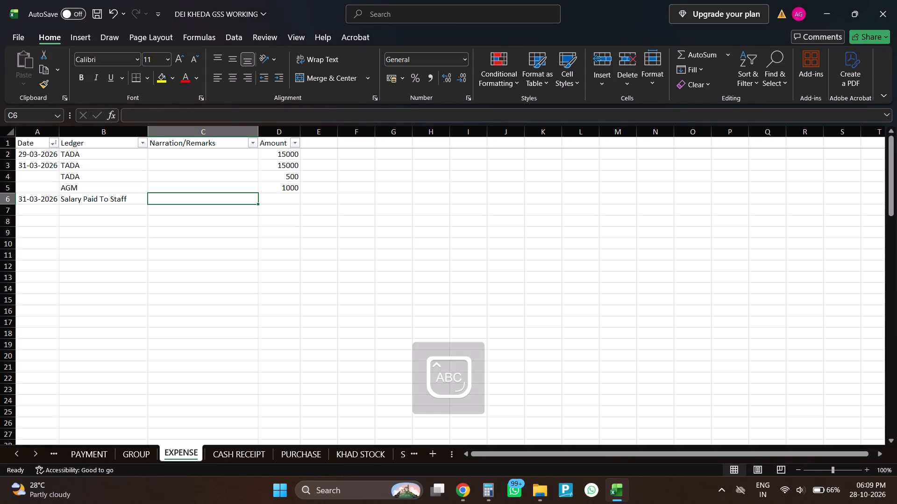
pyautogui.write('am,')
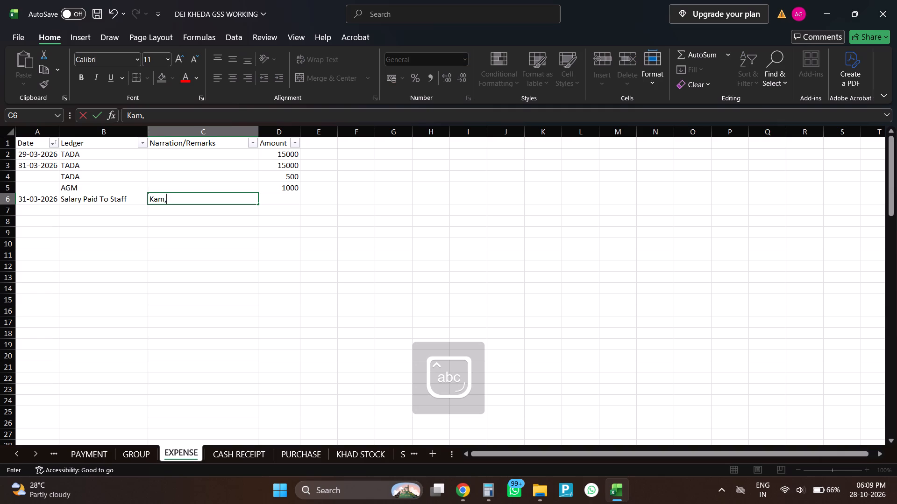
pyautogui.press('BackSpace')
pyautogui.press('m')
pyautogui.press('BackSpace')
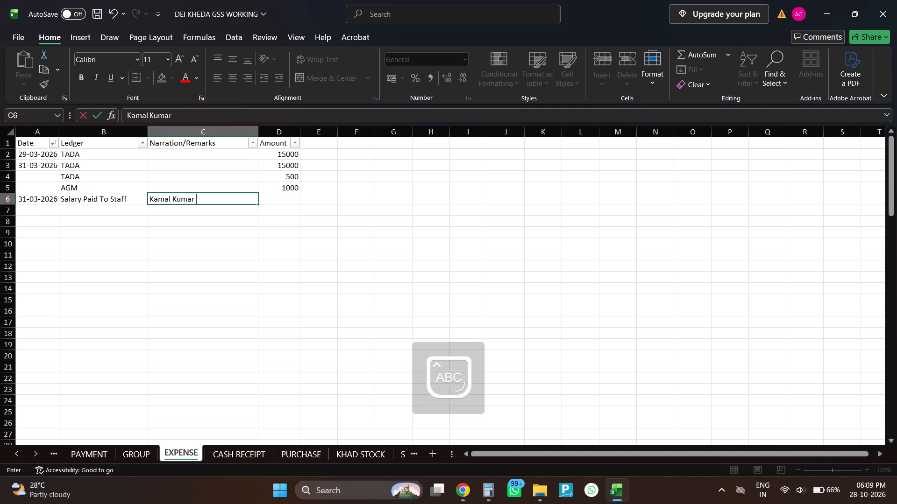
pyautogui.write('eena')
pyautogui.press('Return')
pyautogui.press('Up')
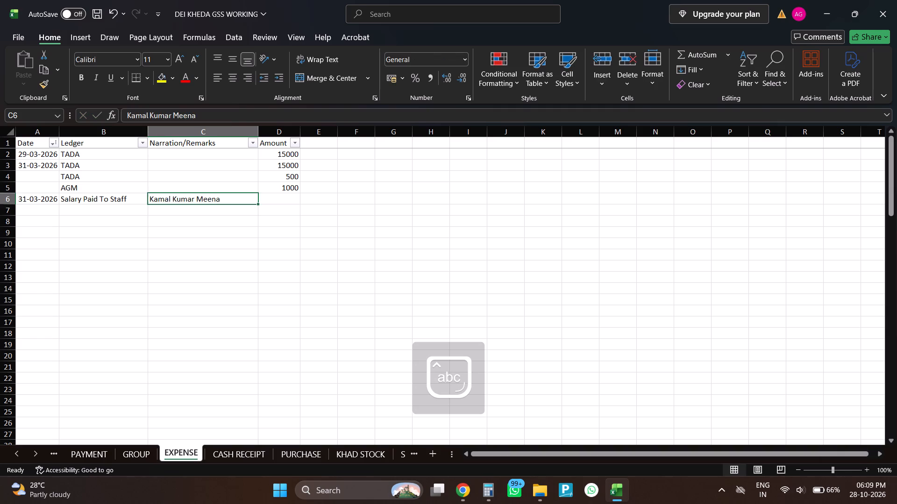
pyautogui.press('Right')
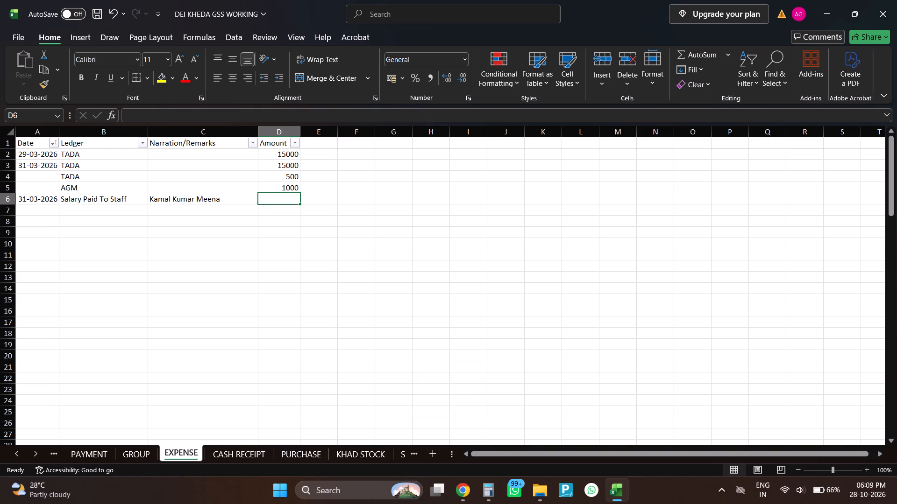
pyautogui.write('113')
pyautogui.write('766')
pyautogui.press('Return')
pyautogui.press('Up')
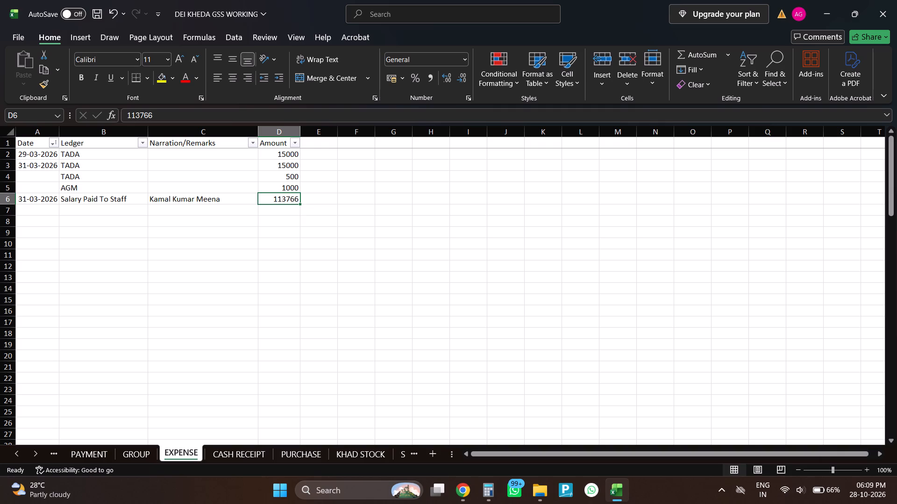